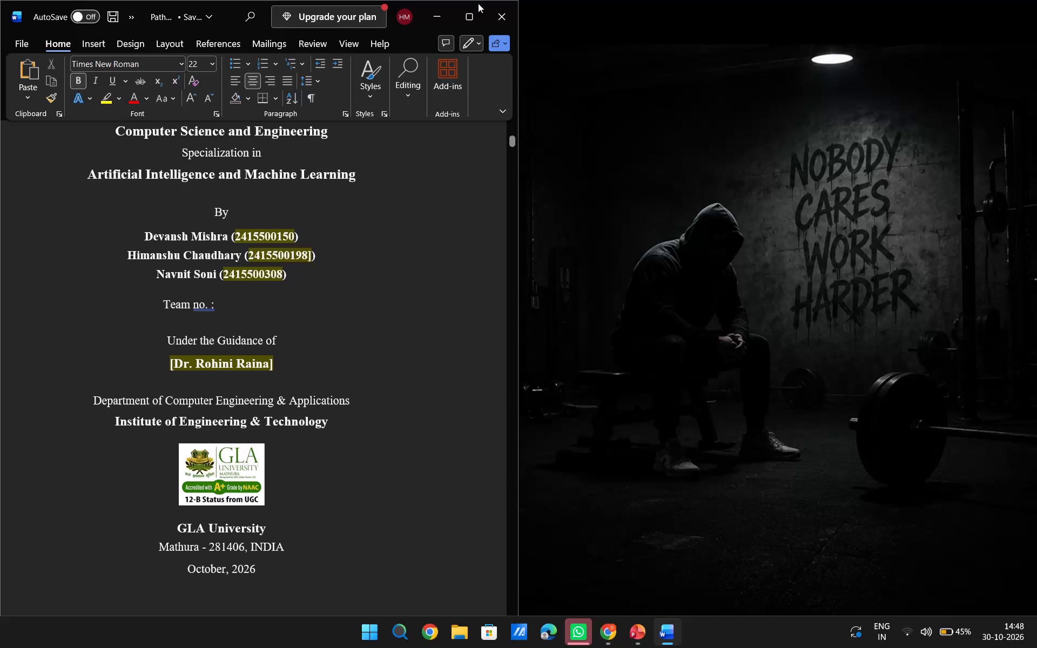
Maximize the report window and enter 21 as the team number on the cover page.
click(464, 11)
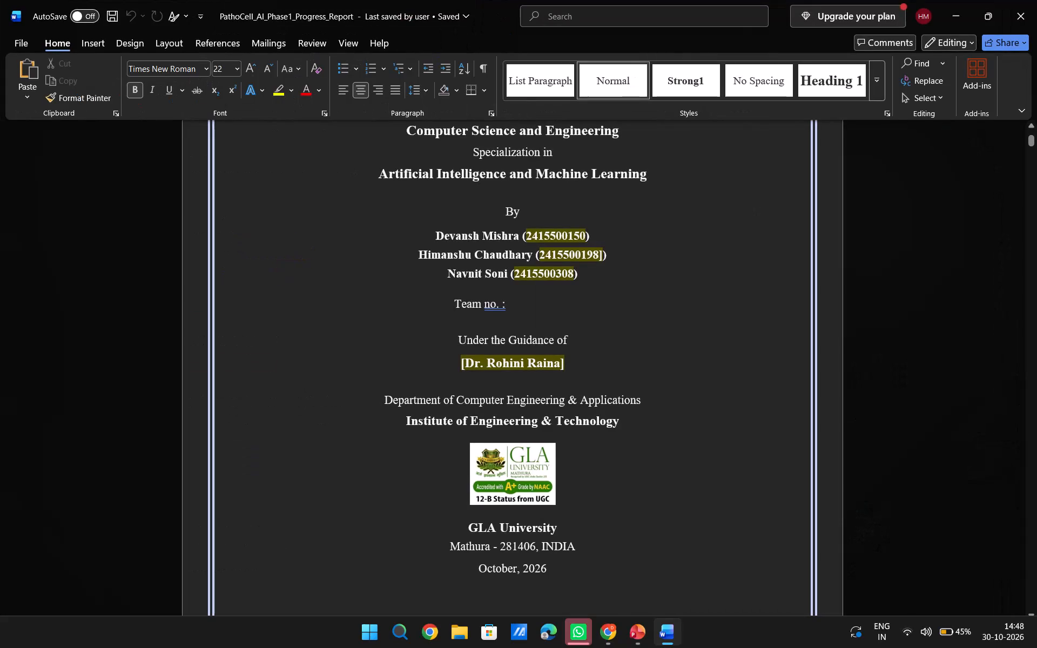
click(530, 321)
click(524, 301)
key(BackSpace)
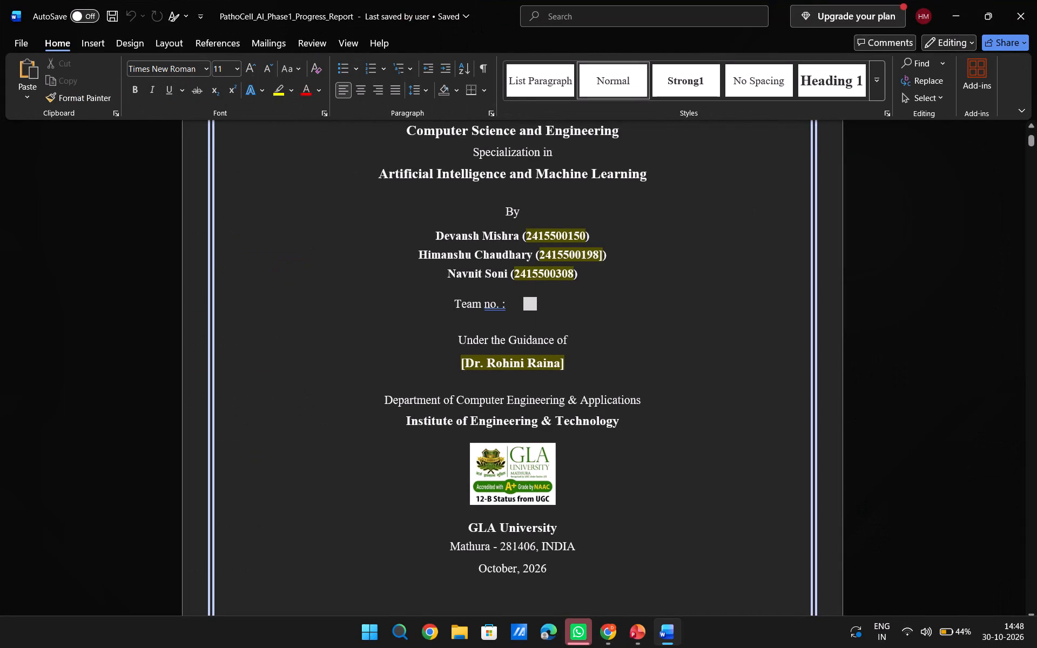
key(BackSpace)
text(10)
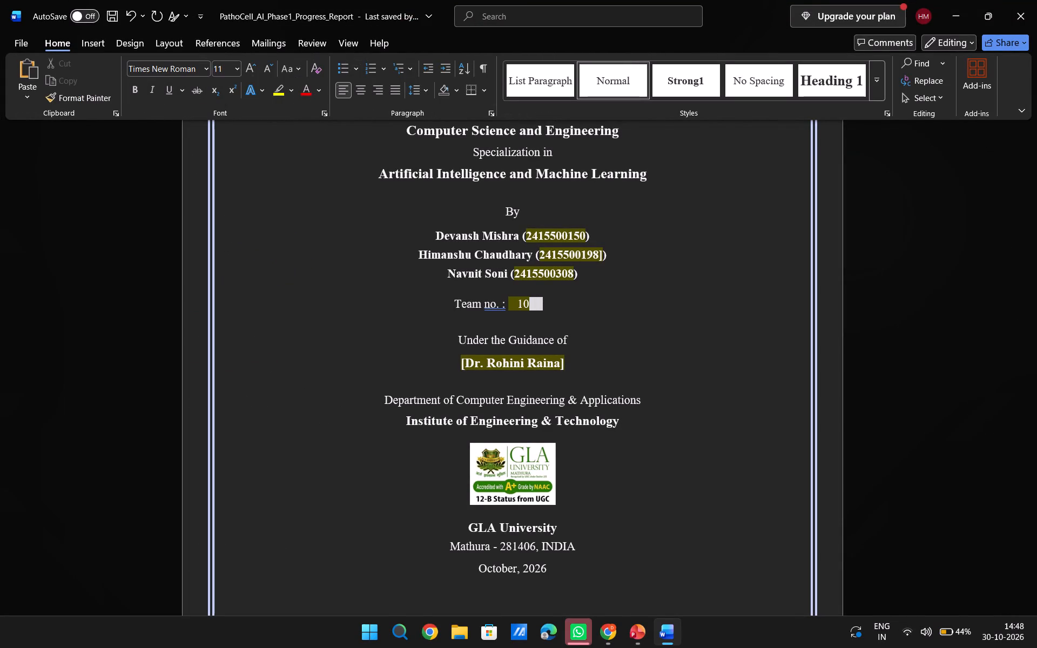
key(BackSpace)
key(BackSpace)
text(21)
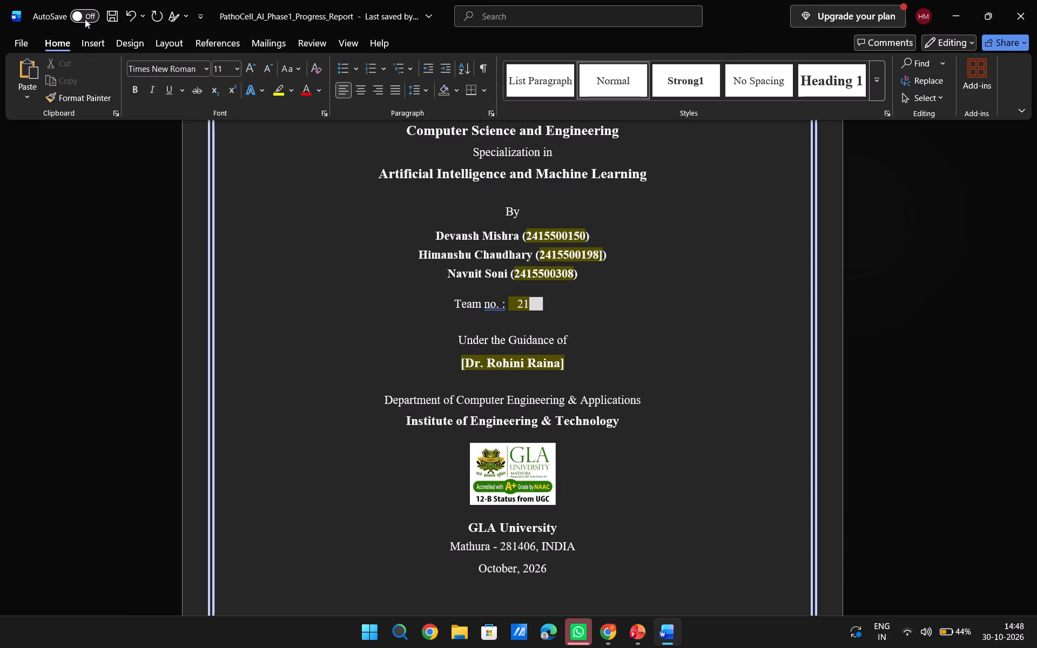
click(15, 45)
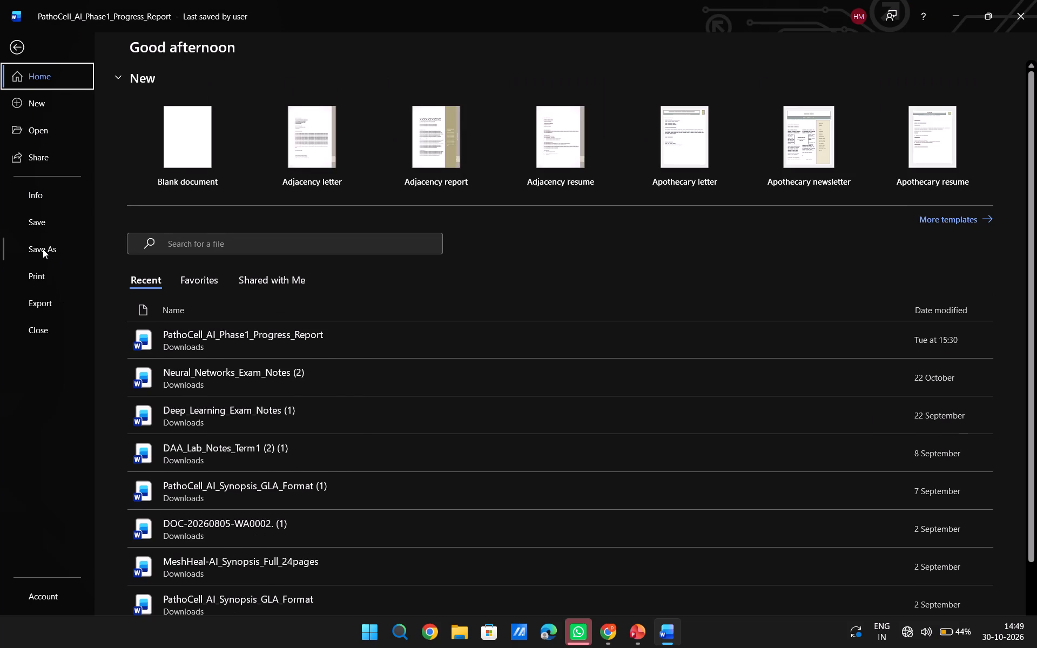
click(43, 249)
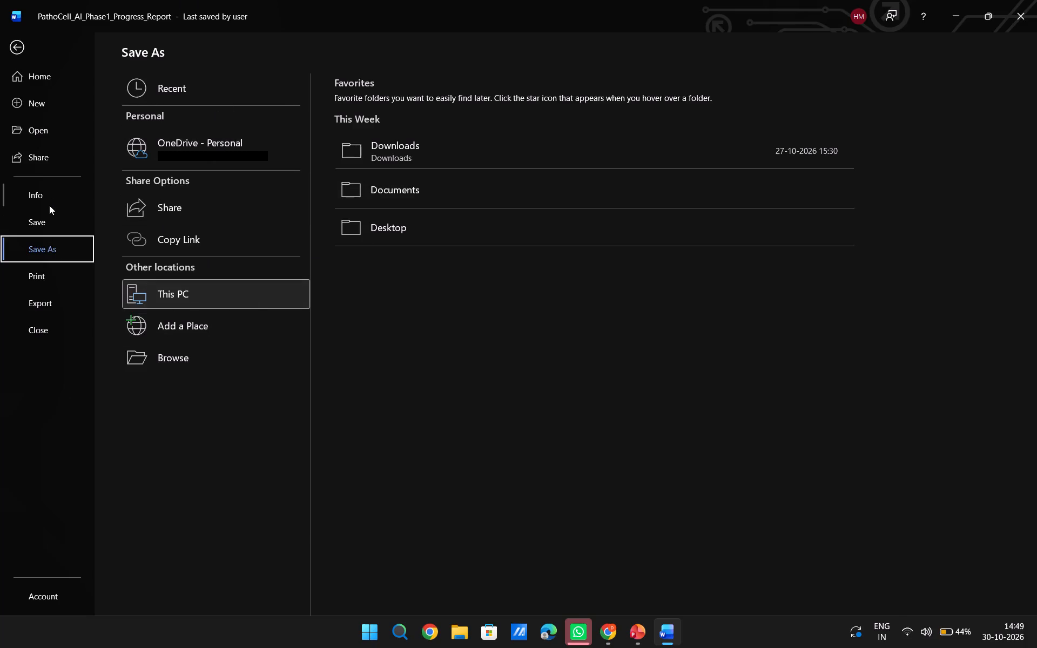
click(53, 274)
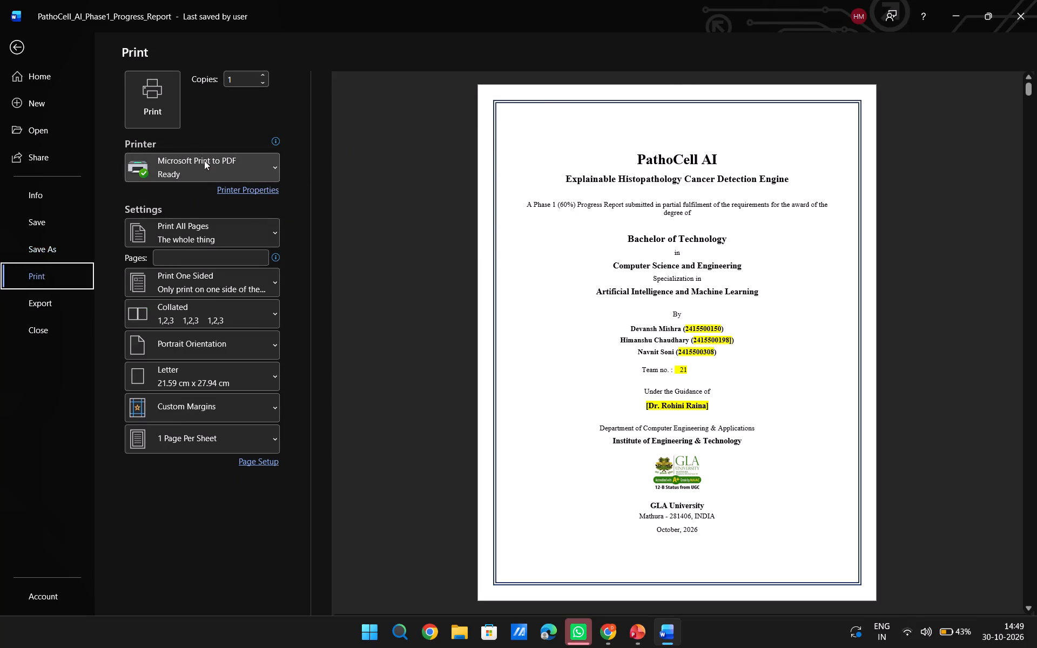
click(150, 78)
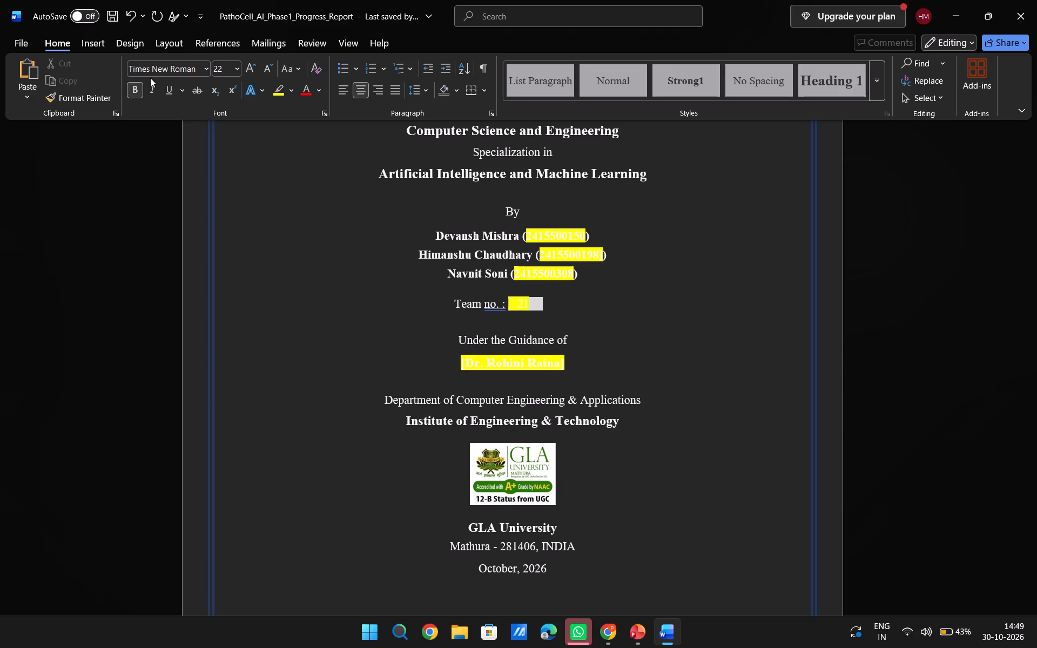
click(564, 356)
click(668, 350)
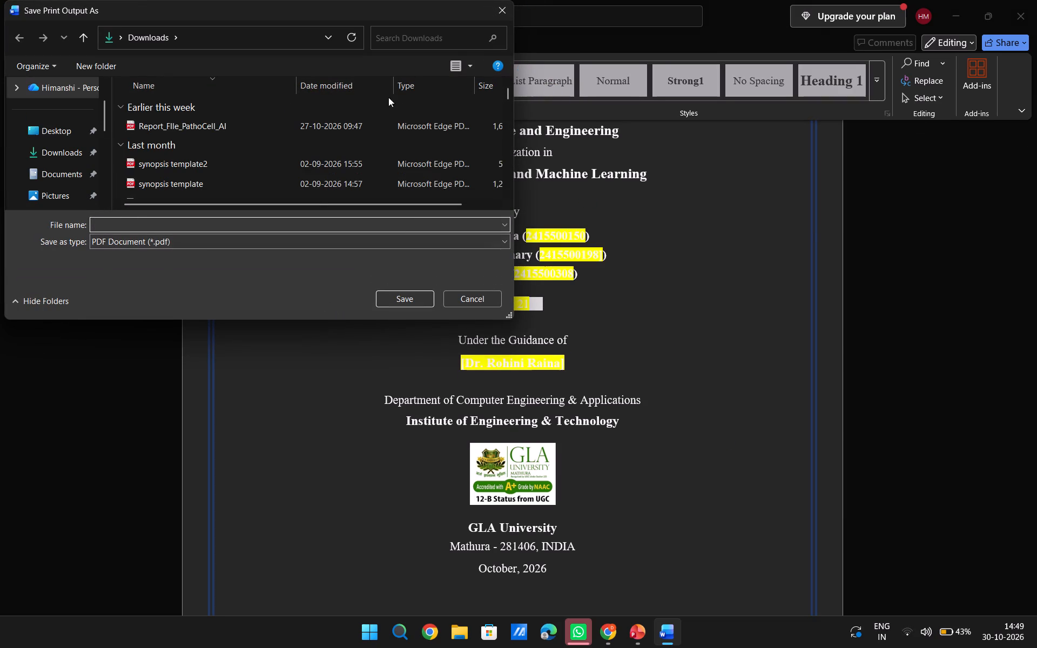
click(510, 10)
Look over the report's cover page from the title down to the university details and date.
scroll(565, 159, up, 2)
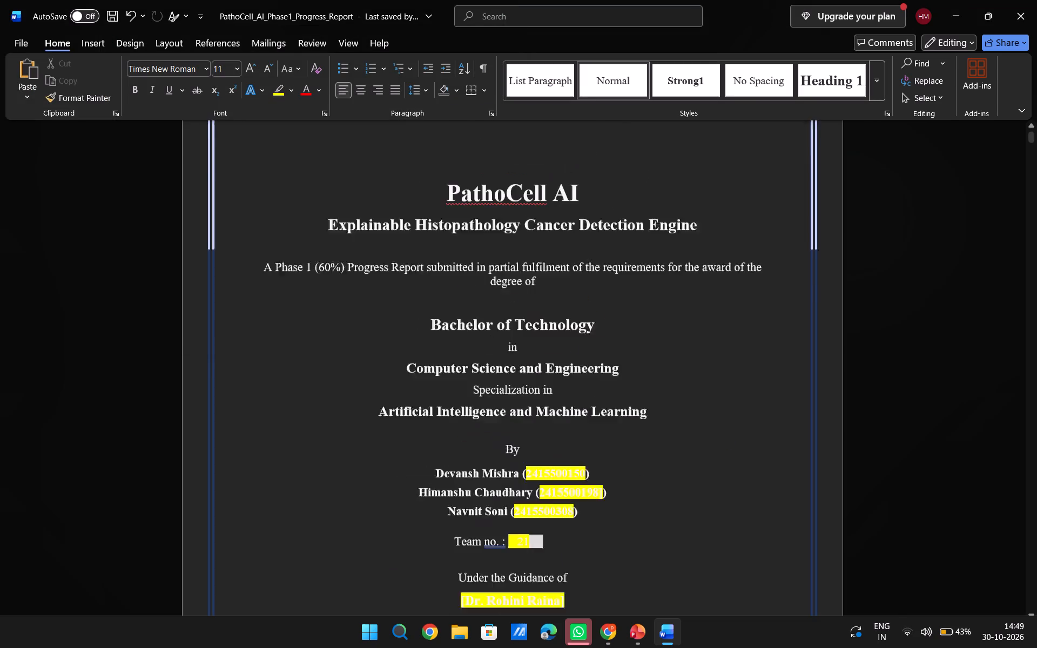
scroll(565, 159, down, 3)
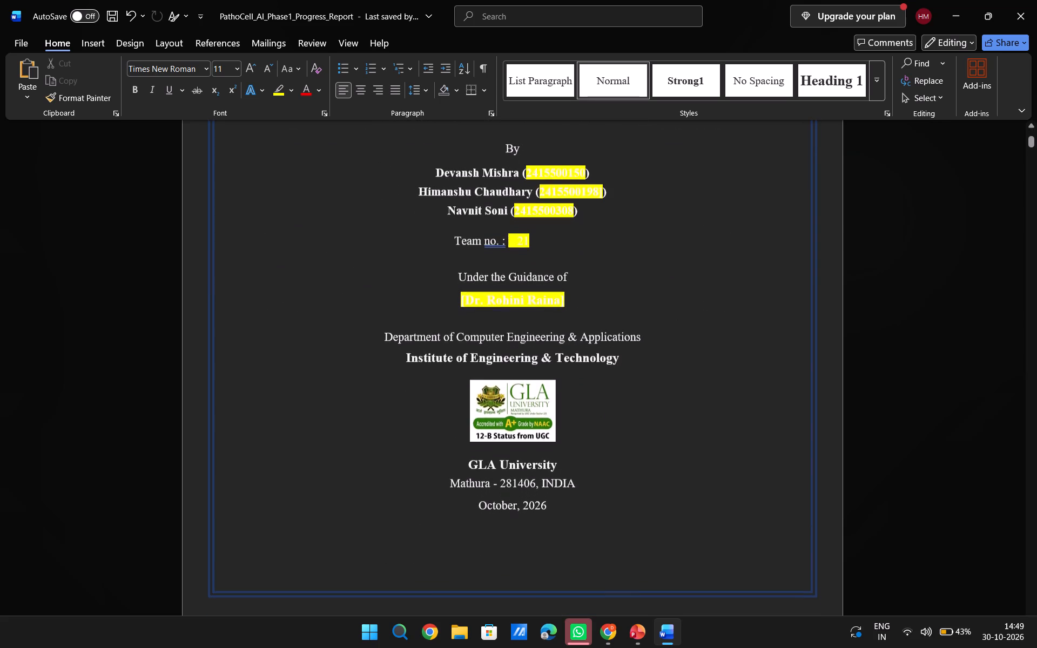
scroll(565, 159, down, 2)
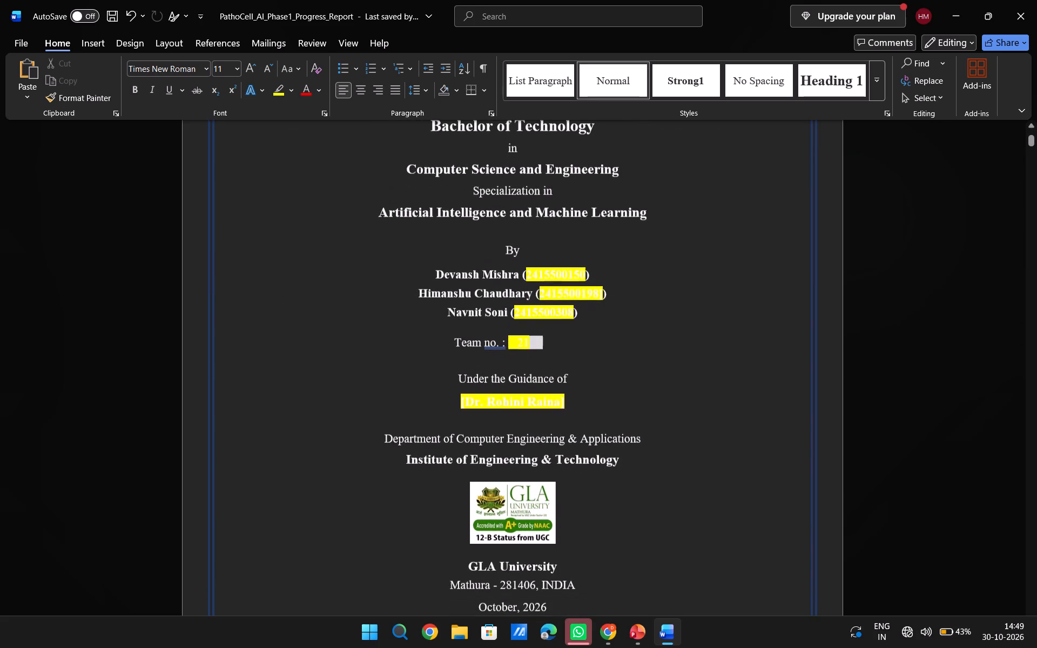
scroll(565, 159, down, 1)
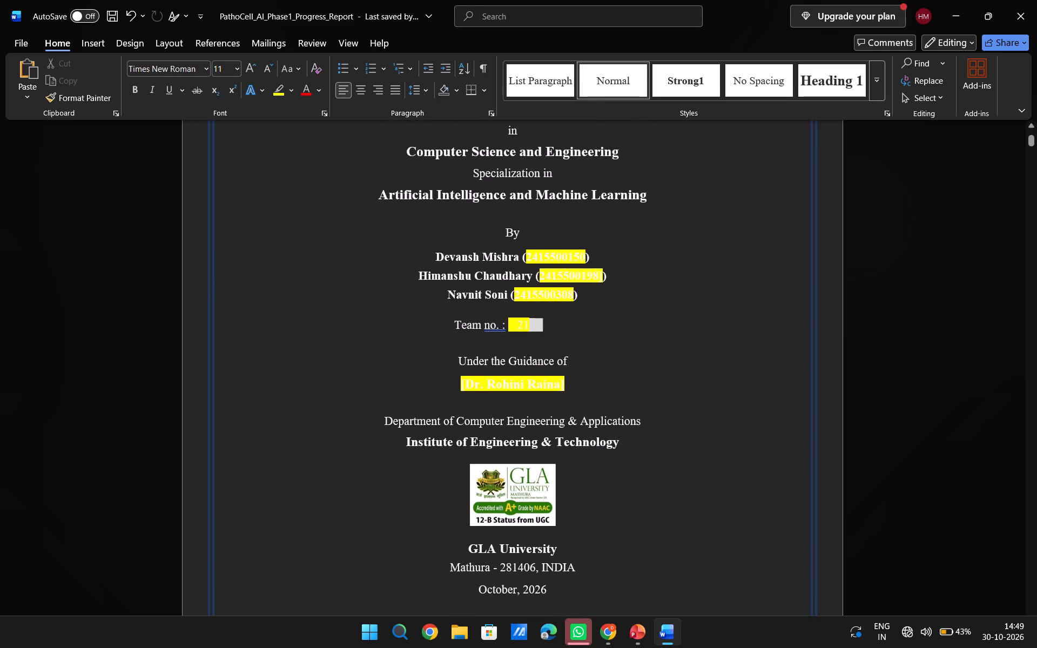
click(601, 348)
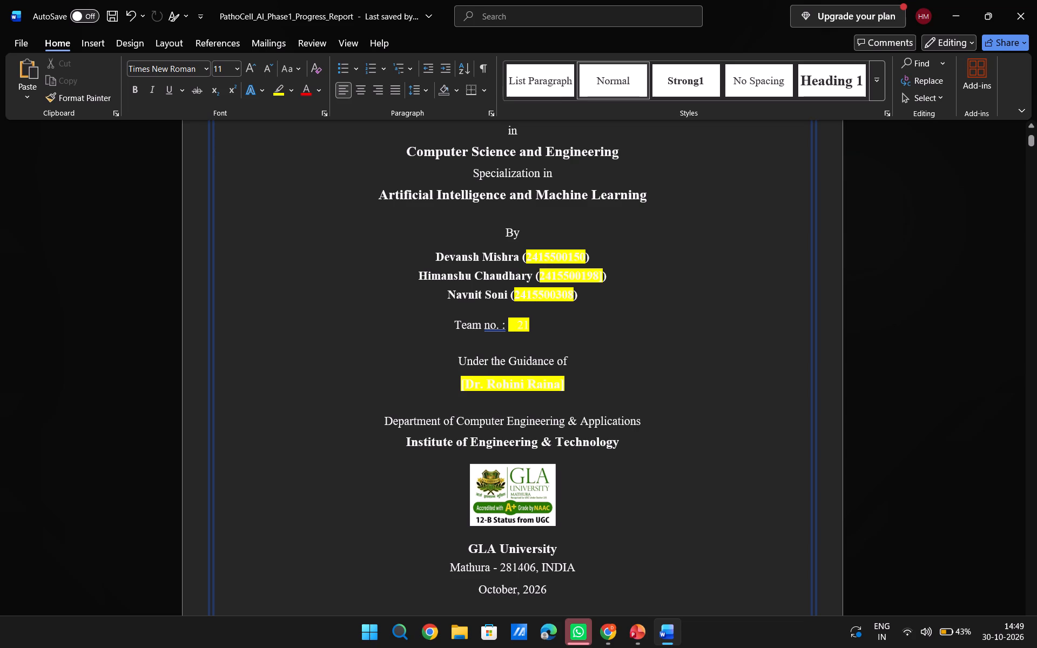
scroll(575, 295, up, 2)
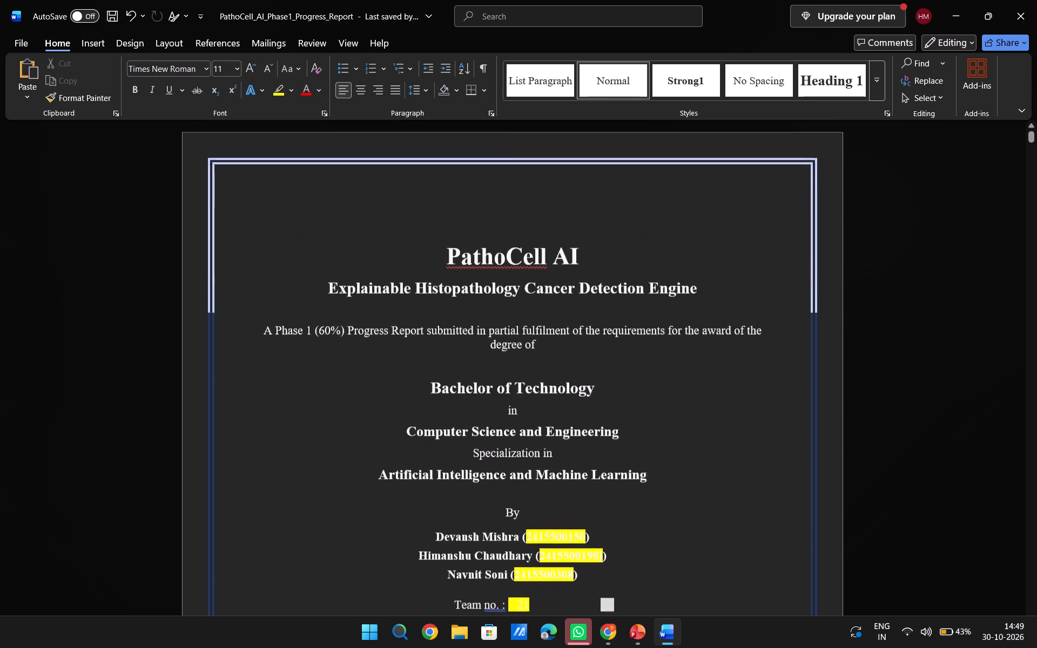
scroll(575, 295, down, 2)
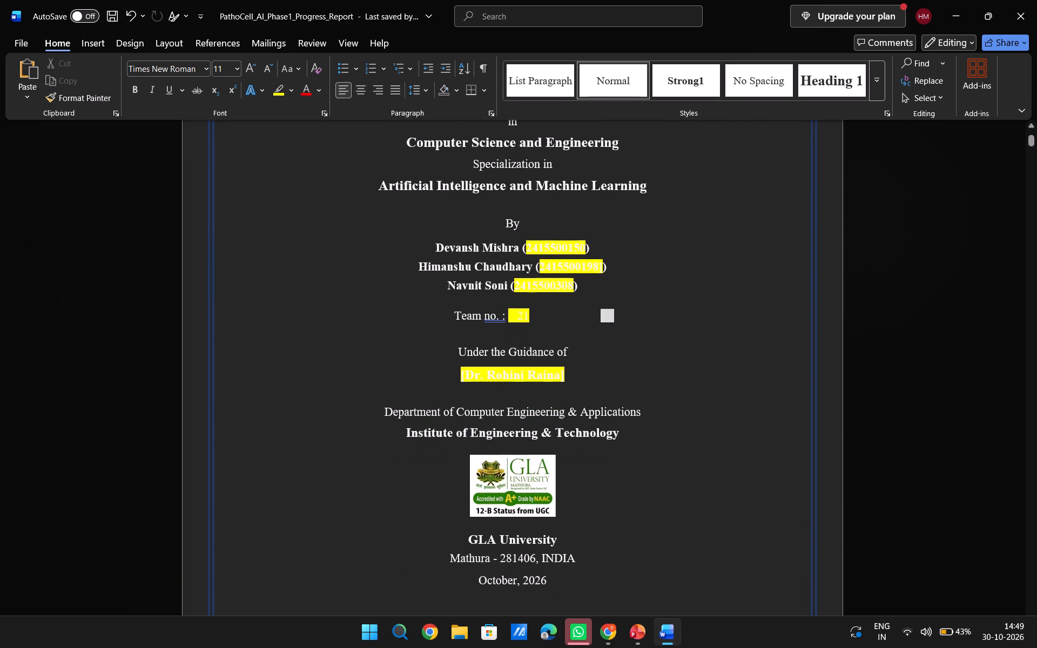
Print the progress report with Microsoft Print to PDF.
click(24, 45)
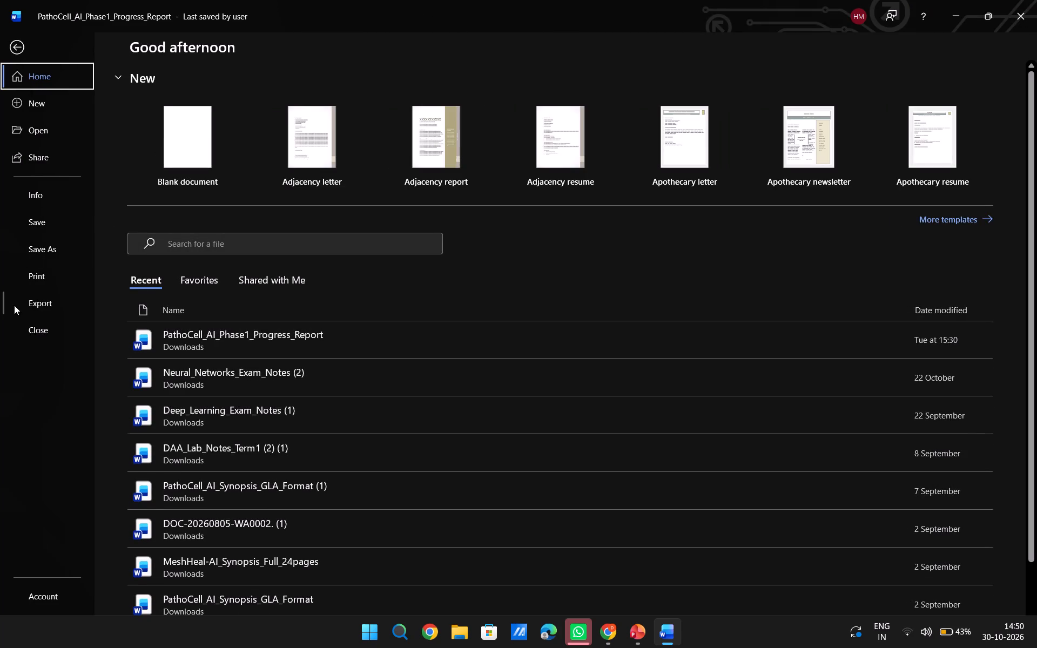
click(44, 273)
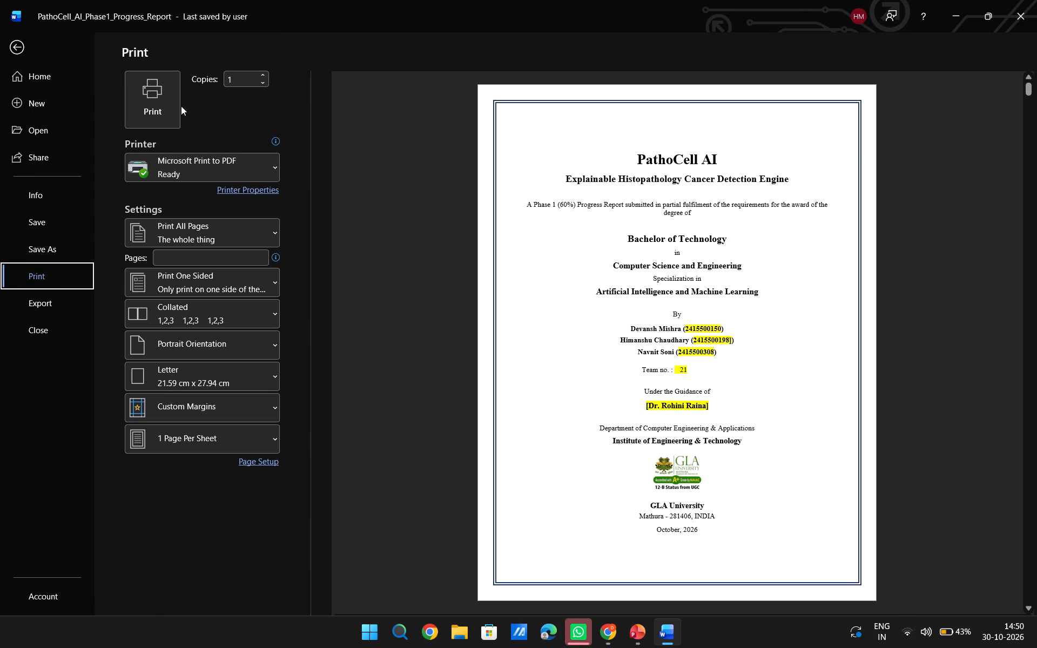
Print the report to a PDF in Downloads named Report_FIle_PathoCell_Ai.pdf, replacing the existing file of that name.
click(150, 92)
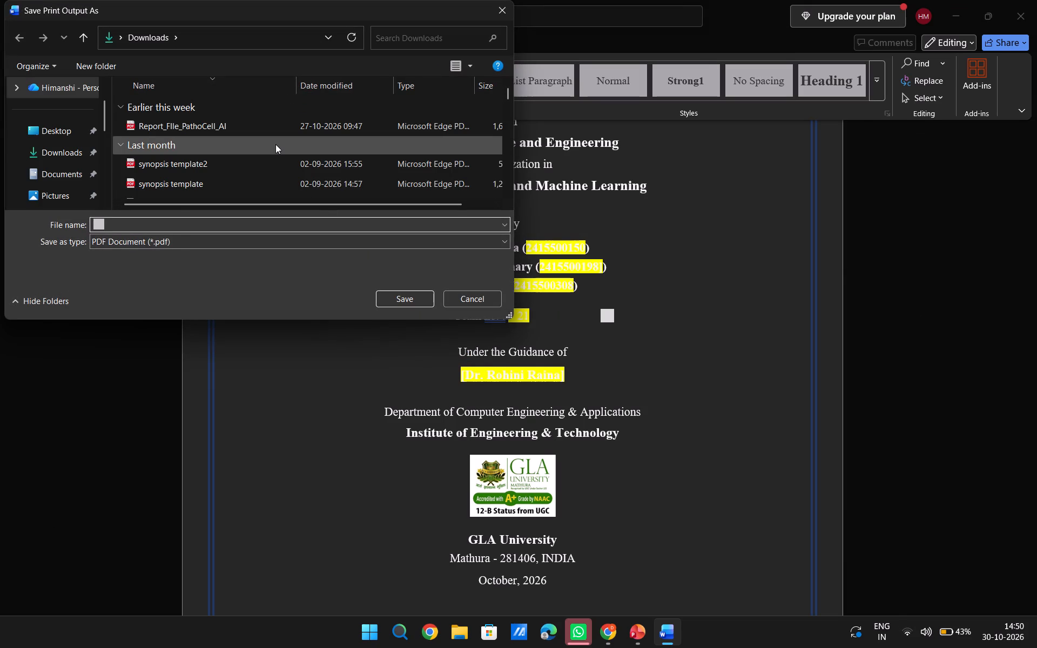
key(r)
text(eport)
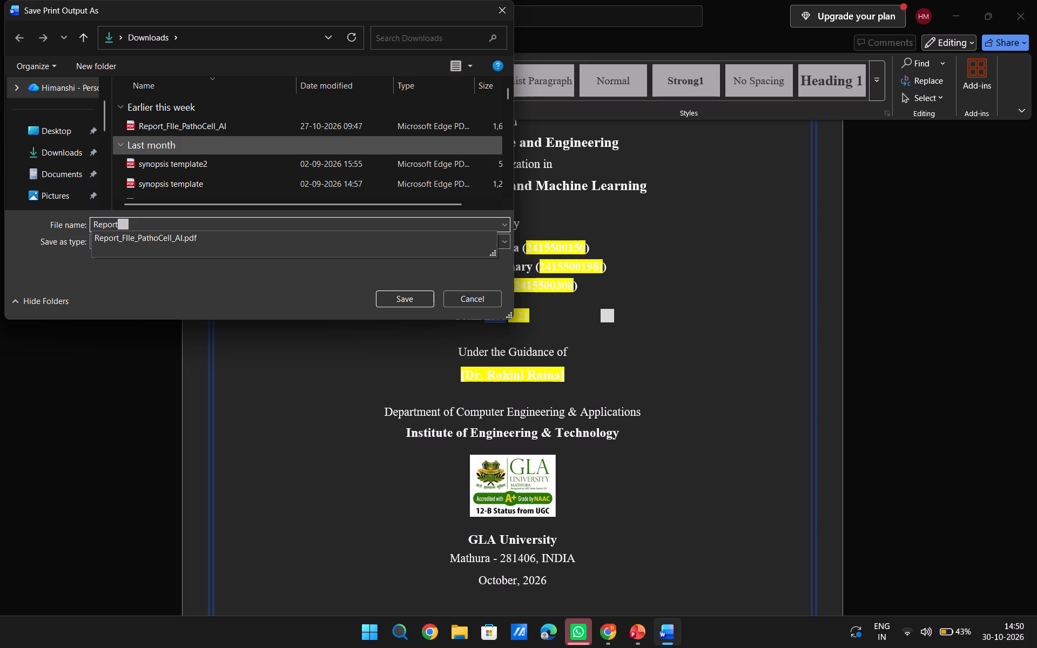
click(158, 244)
click(158, 244)
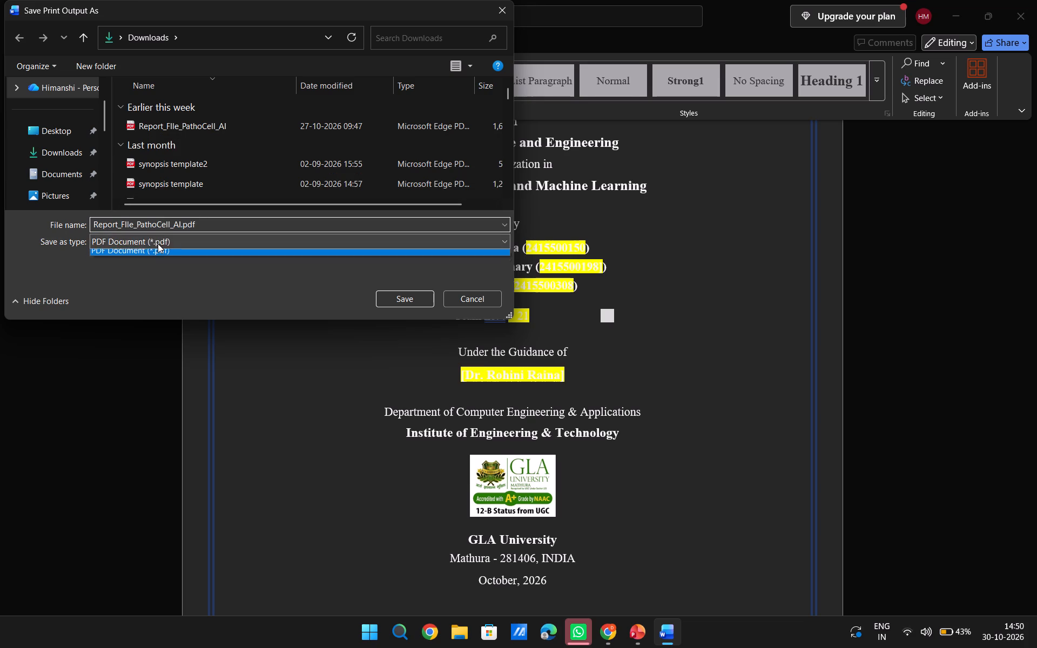
click(192, 221)
click(180, 222)
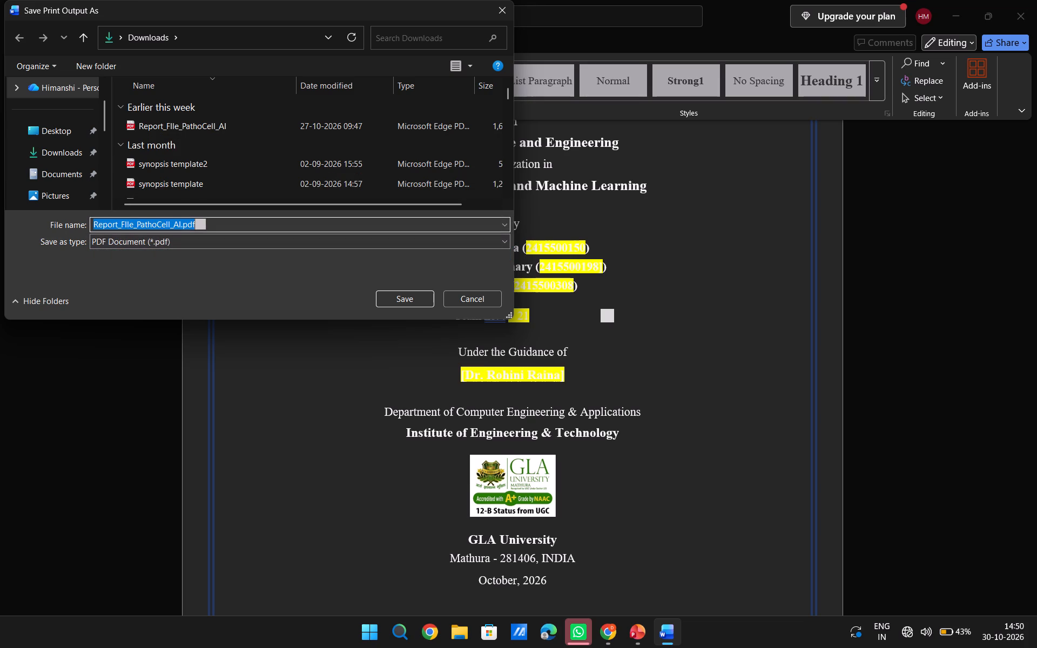
click(180, 222)
key(BackSpace)
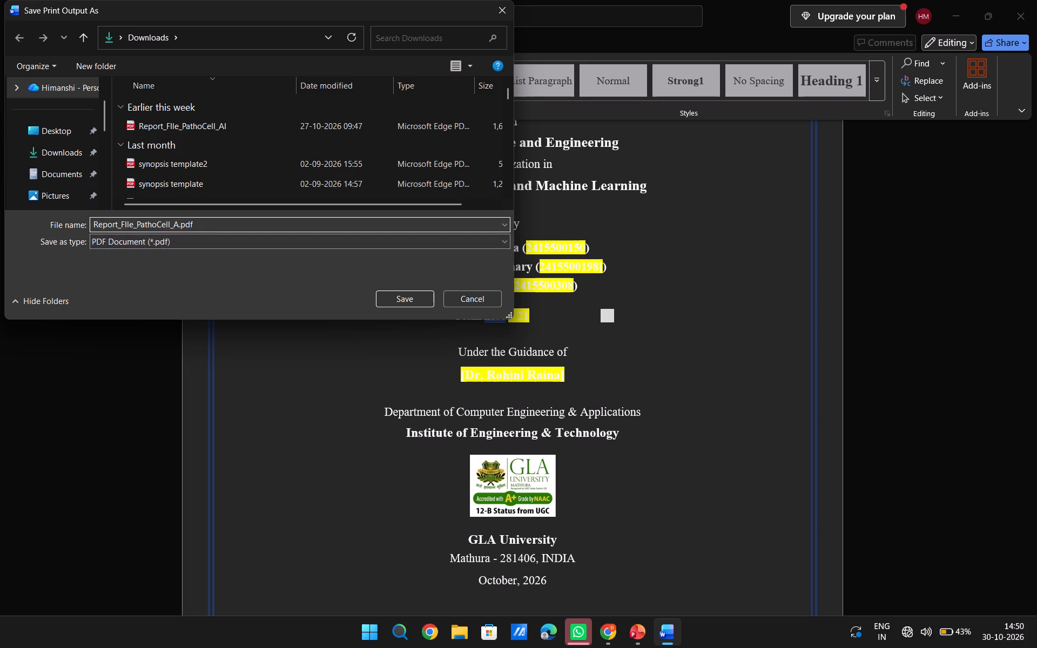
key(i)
key(Return)
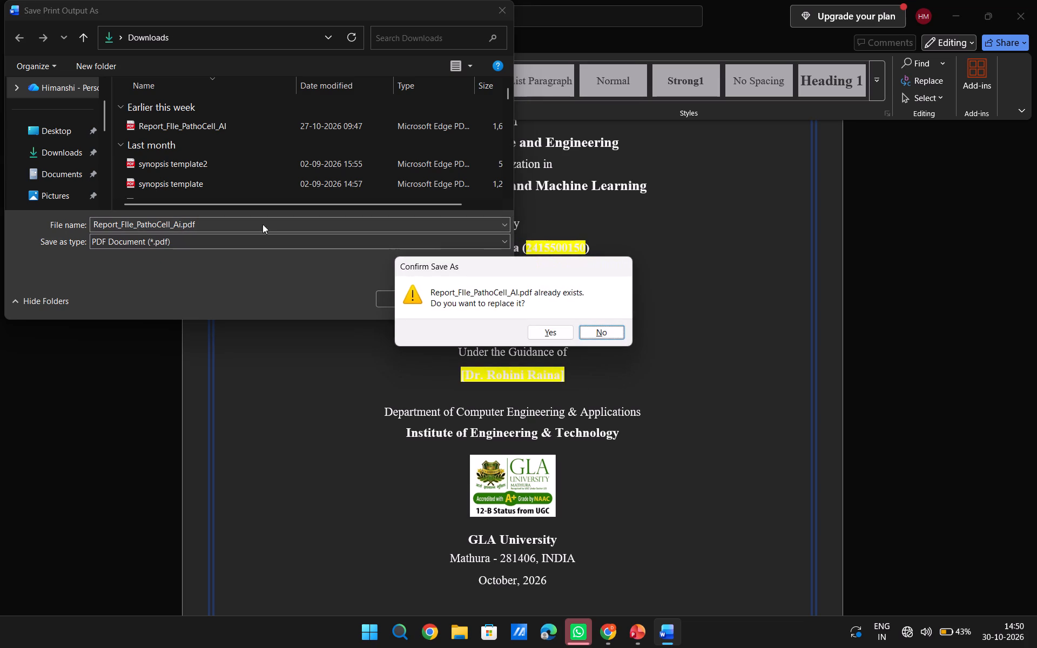
click(552, 333)
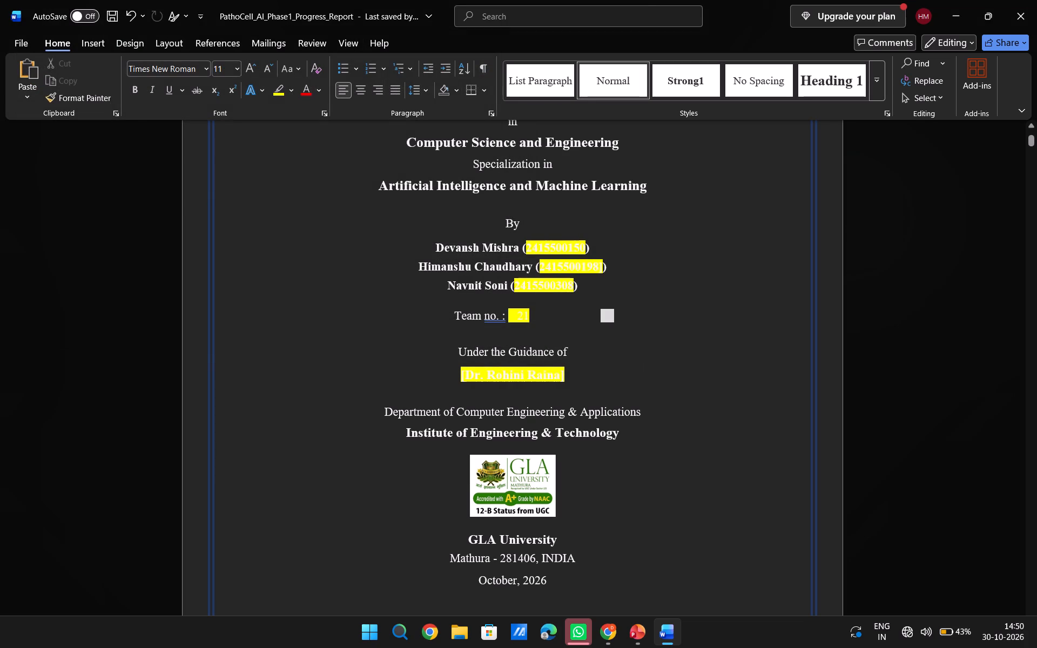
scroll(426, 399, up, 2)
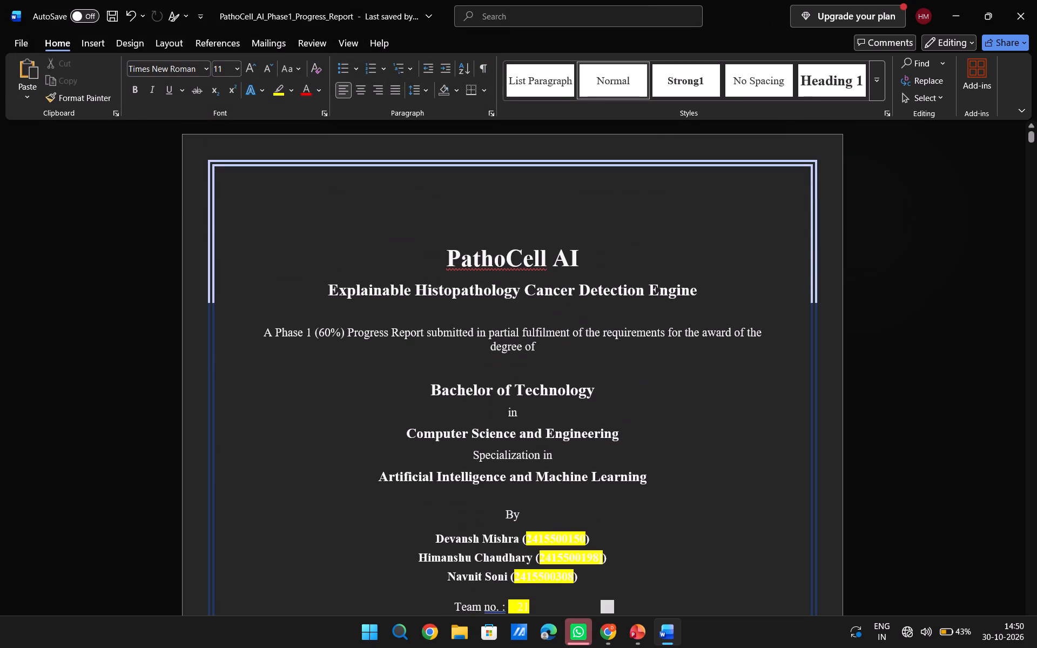
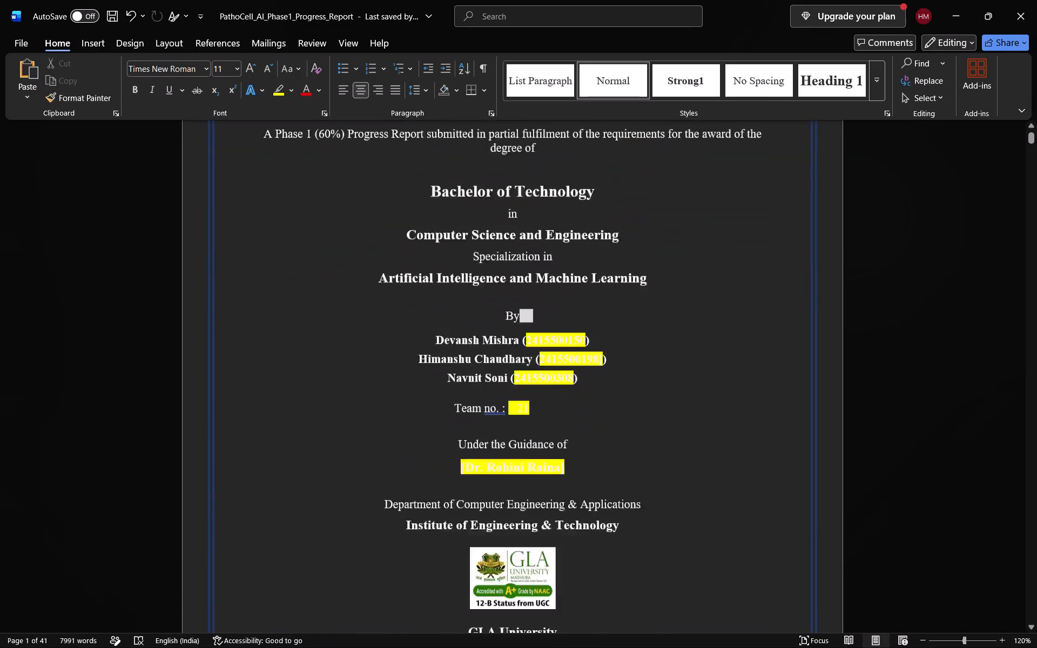
Capture a screenshot of the report's cover page with the PathoCell AI title, team details and guide in view.
scroll(566, 529, up, 1)
key(Print)
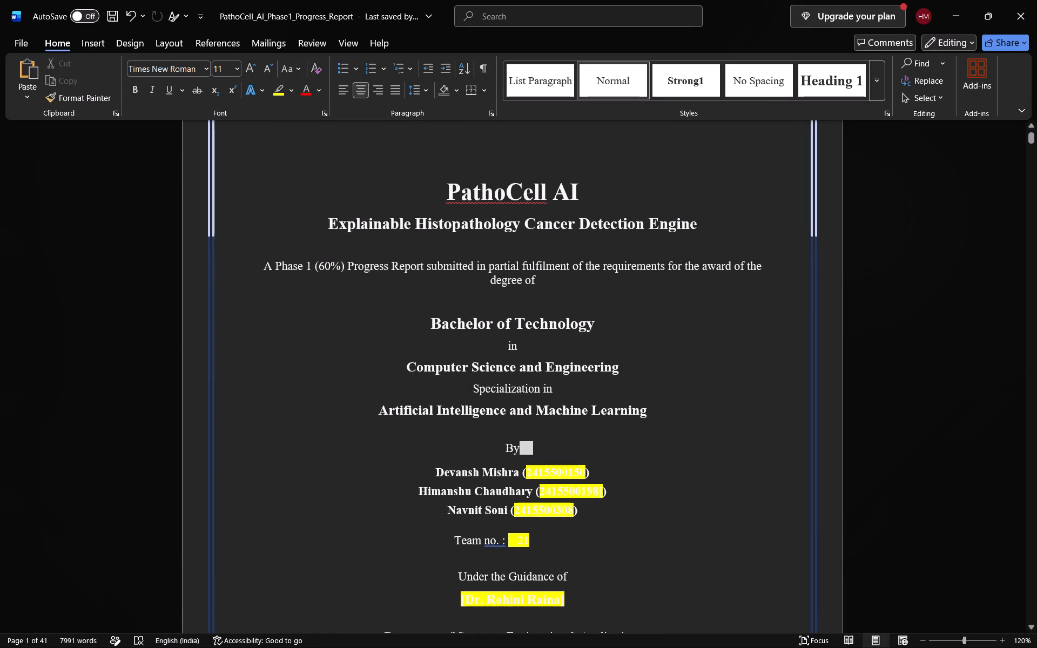
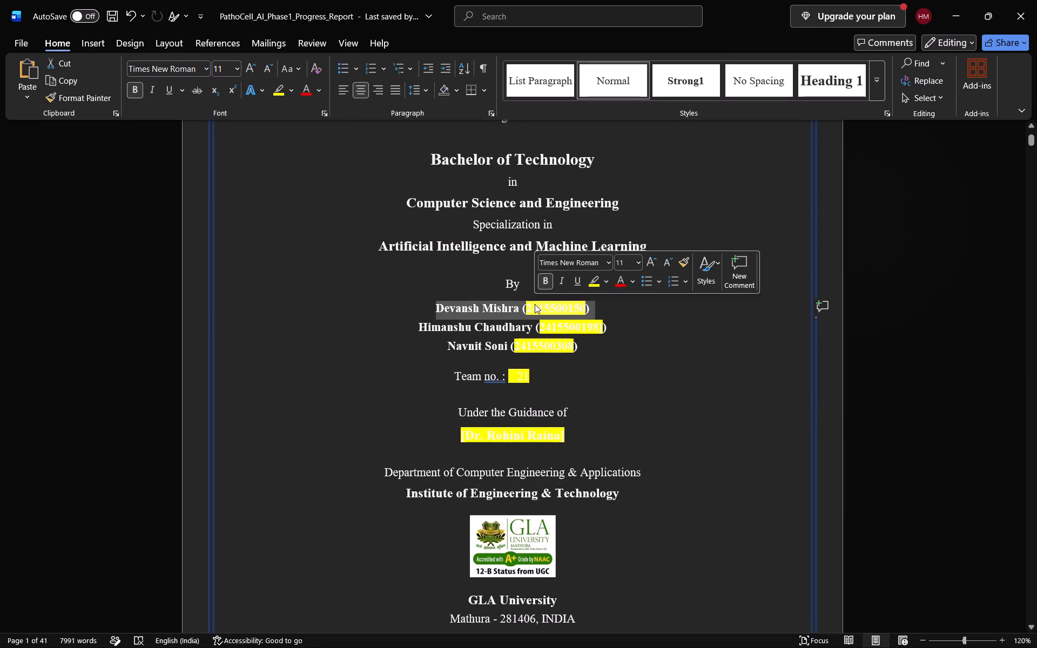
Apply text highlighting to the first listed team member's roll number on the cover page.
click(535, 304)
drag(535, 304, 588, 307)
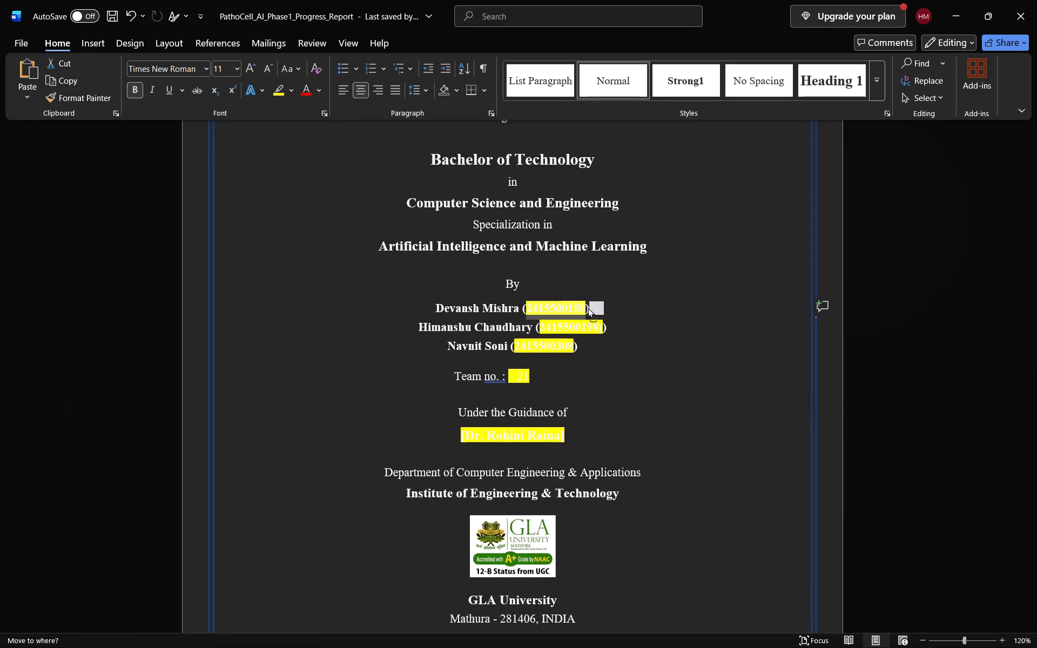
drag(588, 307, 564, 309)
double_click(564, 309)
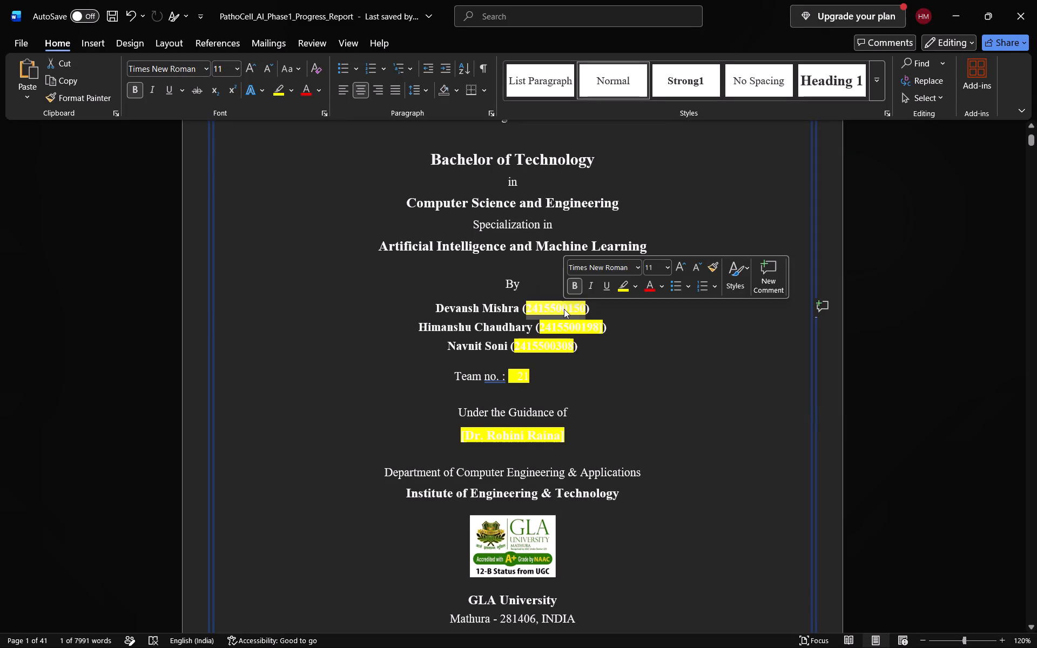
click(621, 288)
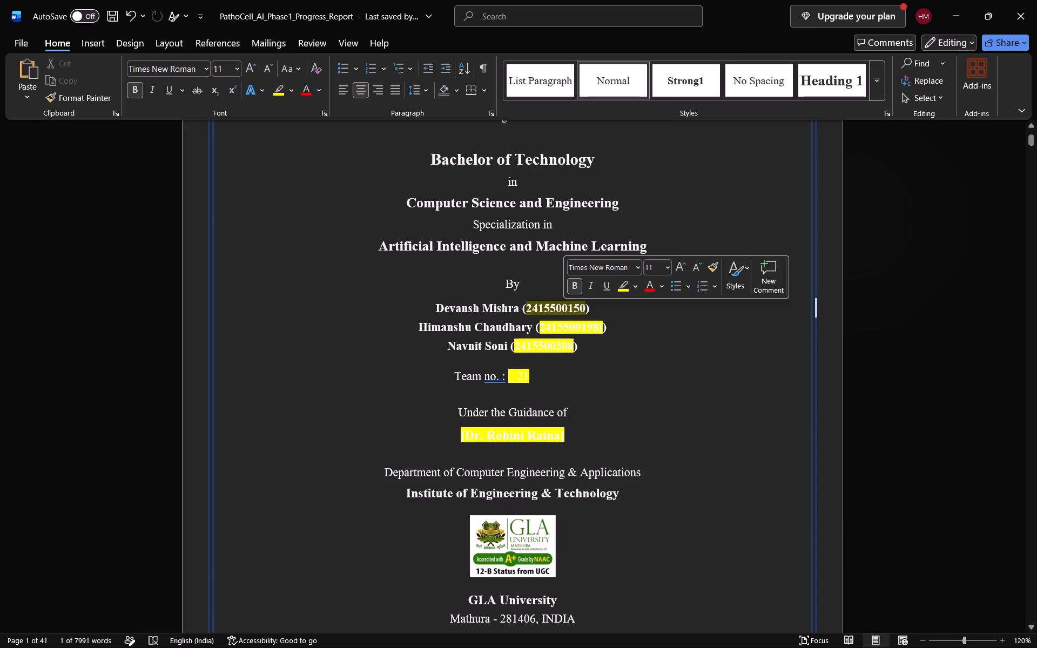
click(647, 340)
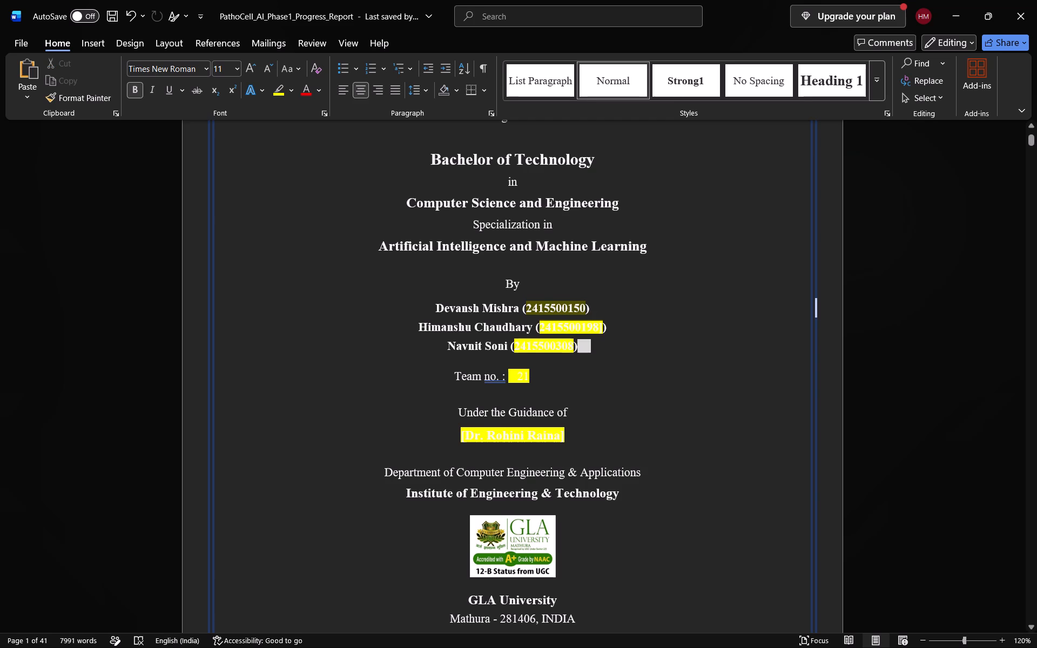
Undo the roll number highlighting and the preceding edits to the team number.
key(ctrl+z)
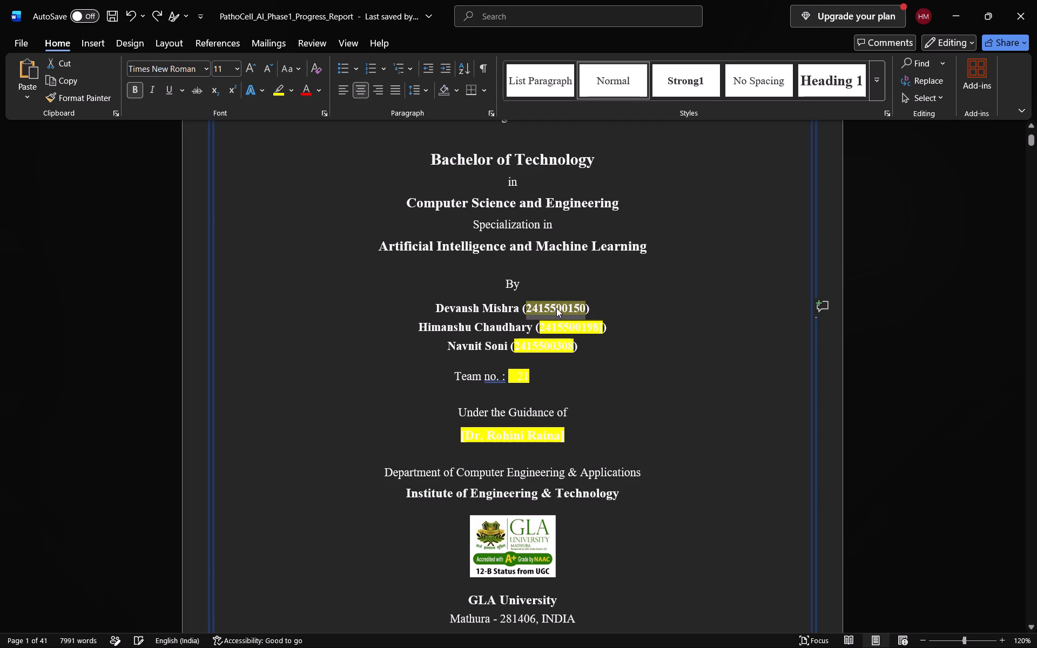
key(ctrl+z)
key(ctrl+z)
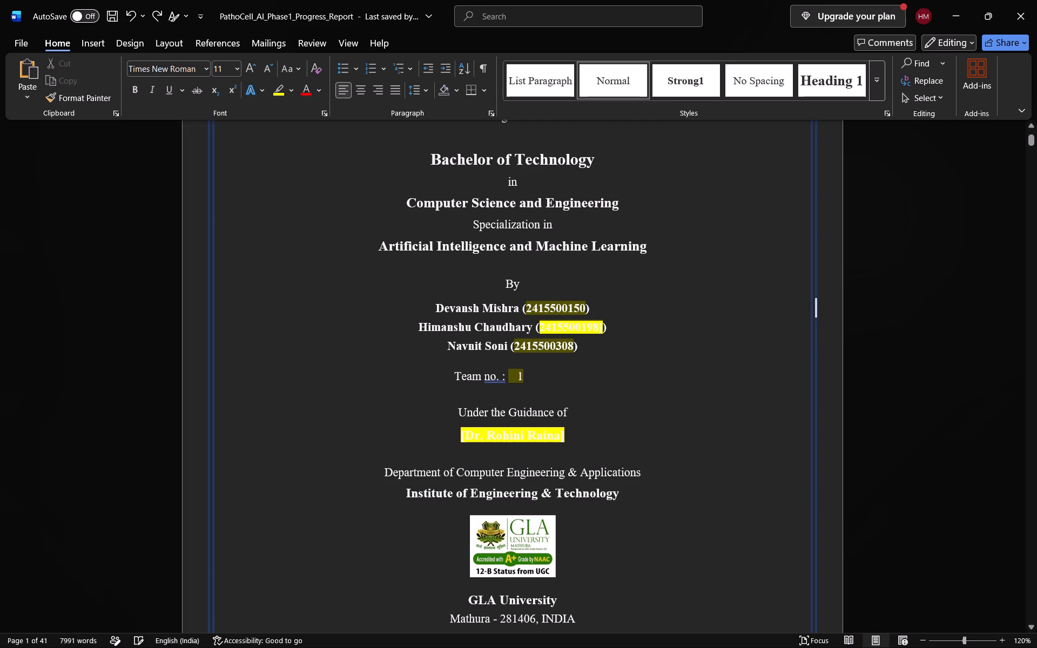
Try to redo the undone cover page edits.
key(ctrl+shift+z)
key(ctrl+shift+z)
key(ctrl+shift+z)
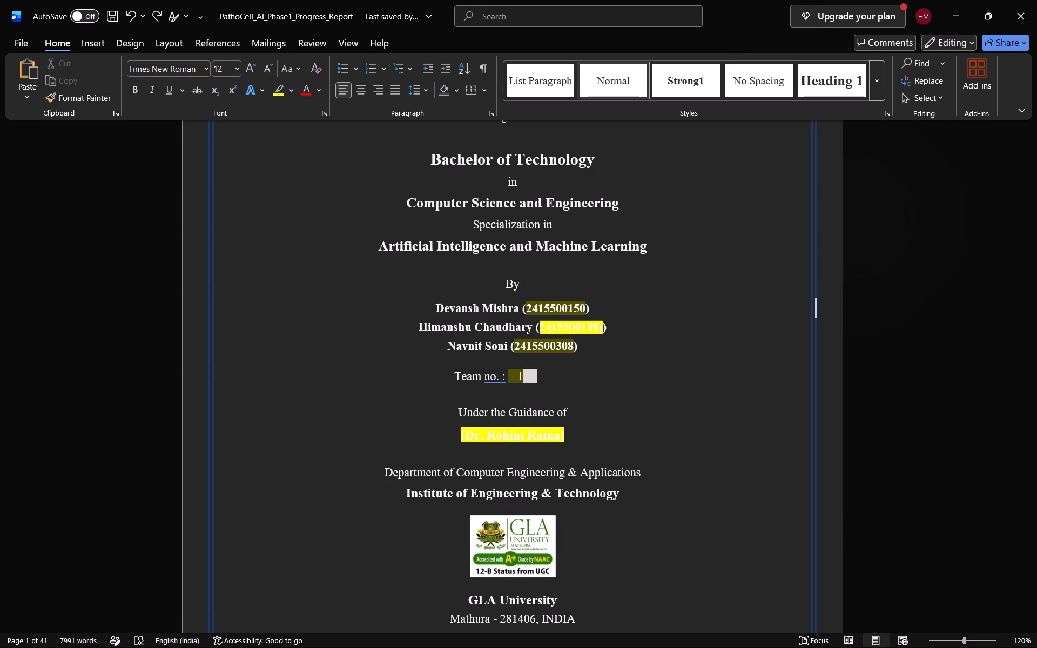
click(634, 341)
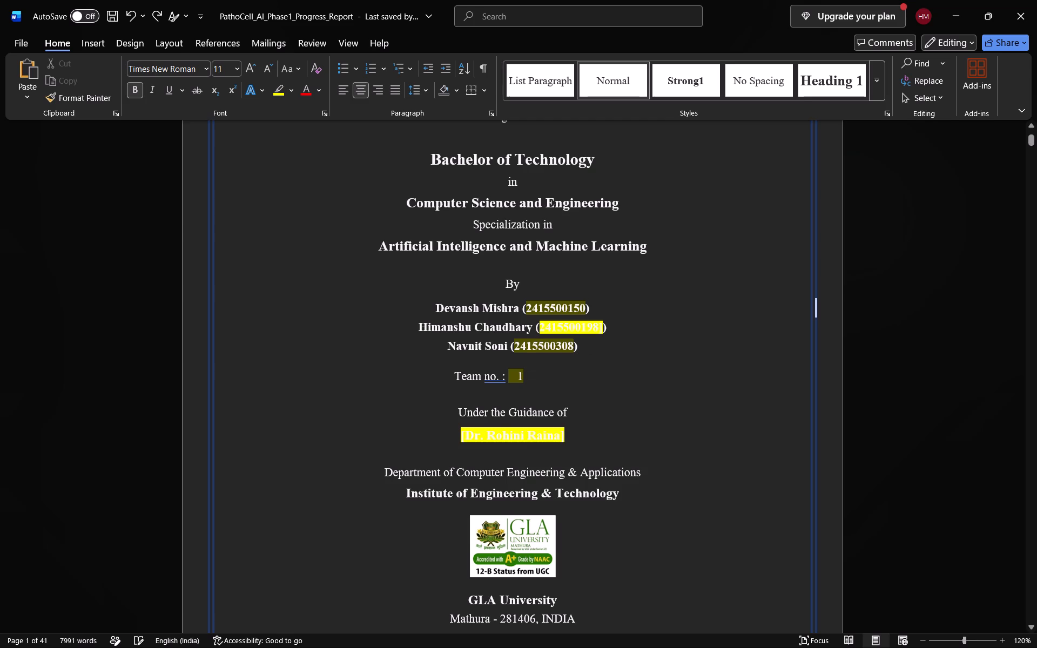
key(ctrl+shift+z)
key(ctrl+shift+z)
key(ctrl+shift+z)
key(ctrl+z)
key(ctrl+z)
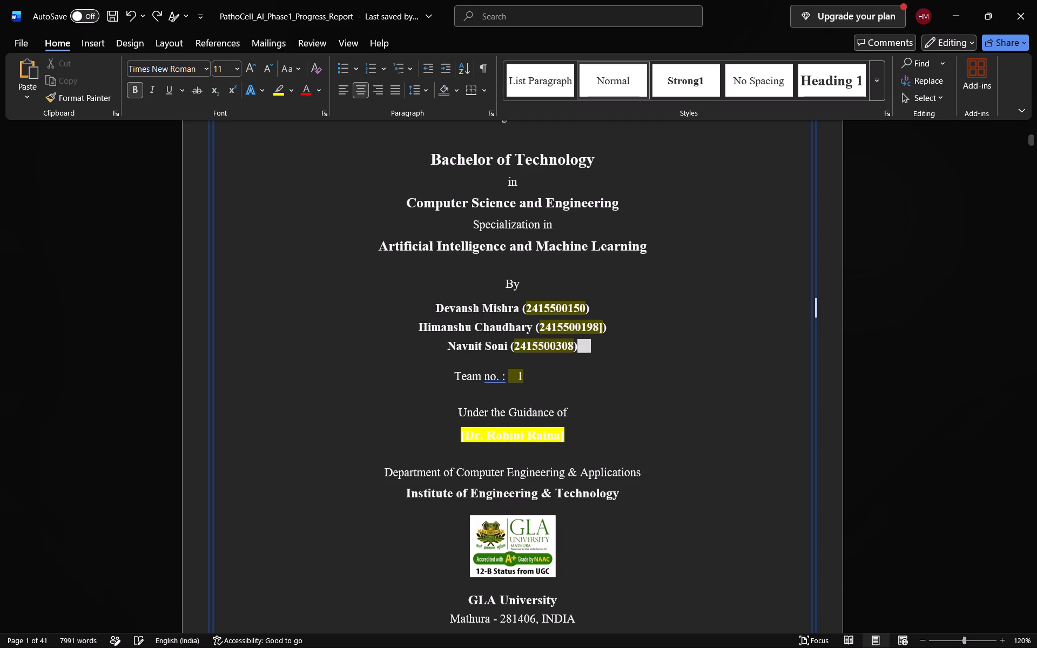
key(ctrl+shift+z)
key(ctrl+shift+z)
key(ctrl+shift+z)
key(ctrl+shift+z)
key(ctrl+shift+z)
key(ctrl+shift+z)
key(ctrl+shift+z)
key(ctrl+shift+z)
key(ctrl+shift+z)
Complete the team number on the cover page as 21.
key(Down)
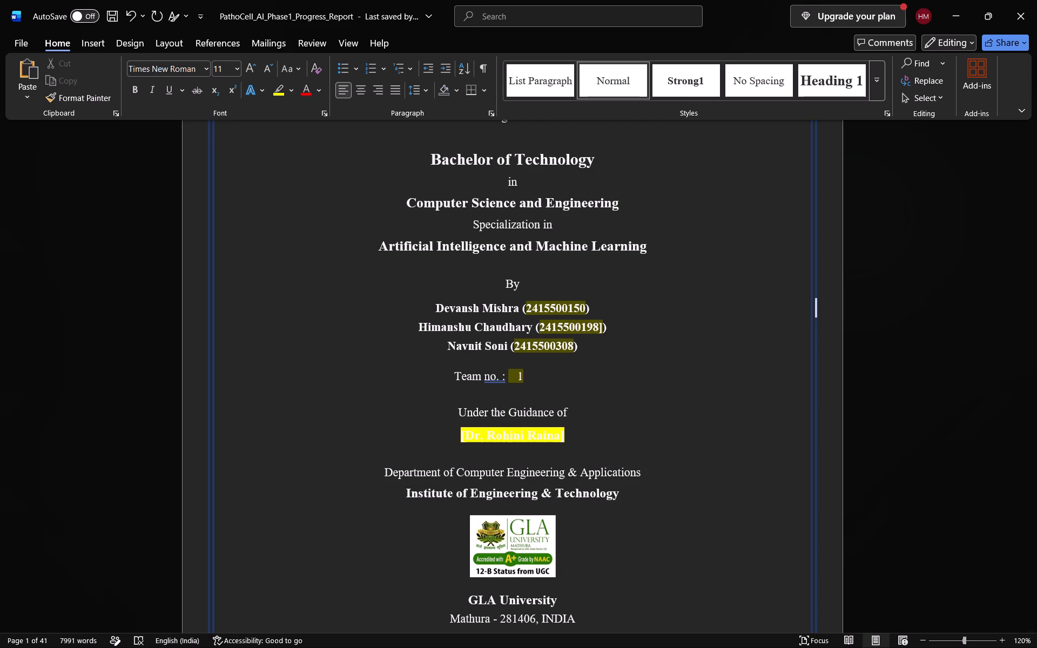
click(518, 370)
key(BackSpace)
key(2)
key(6)
key(BackSpace)
key(1)
key(BackSpace)
click(611, 406)
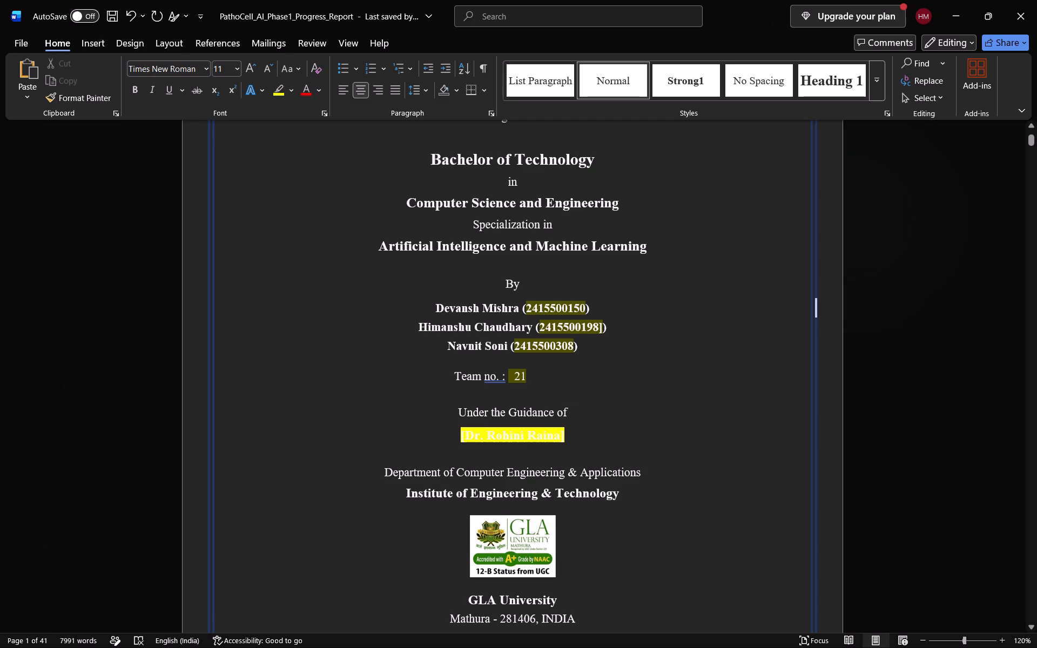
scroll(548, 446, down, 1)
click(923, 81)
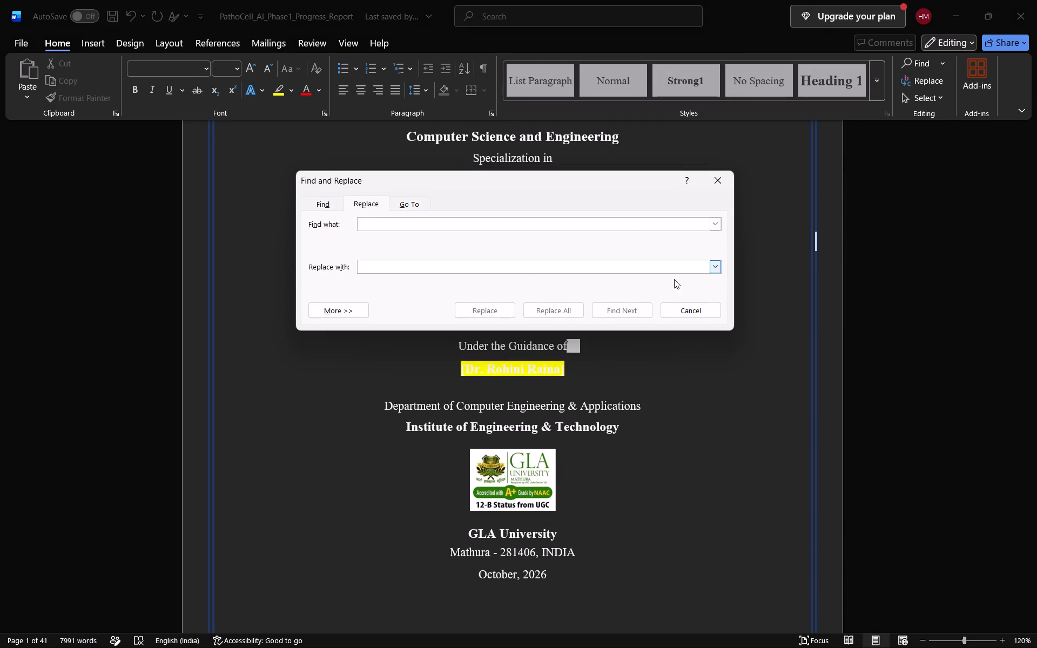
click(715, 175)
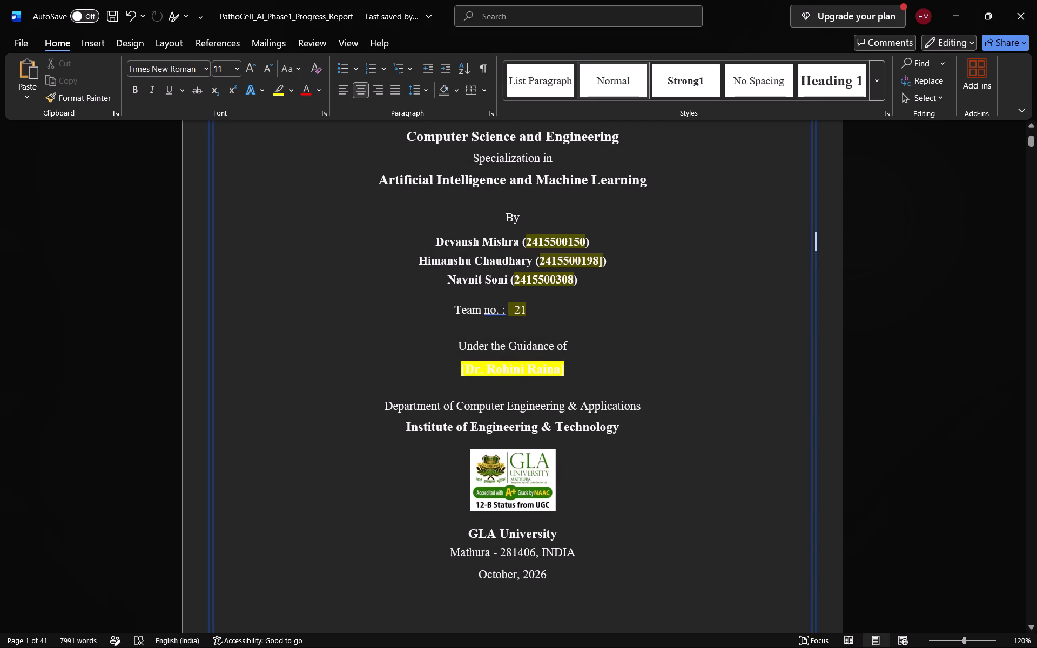
Place the text cursor in the highlighted name of the project guide on the cover page.
click(516, 370)
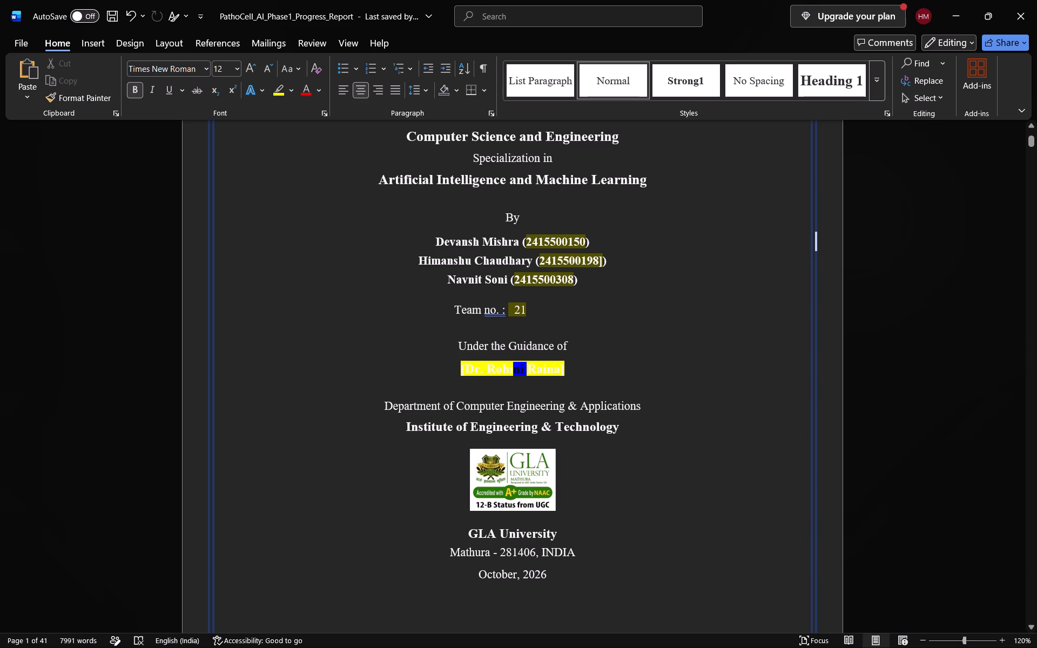
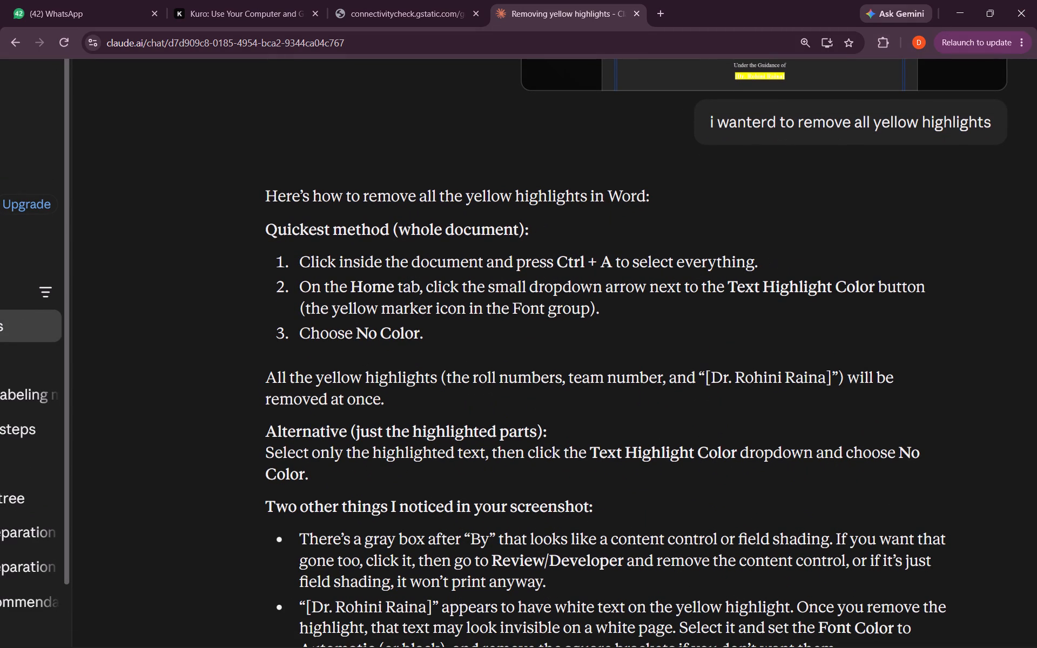
scroll(540, 381, down, 2)
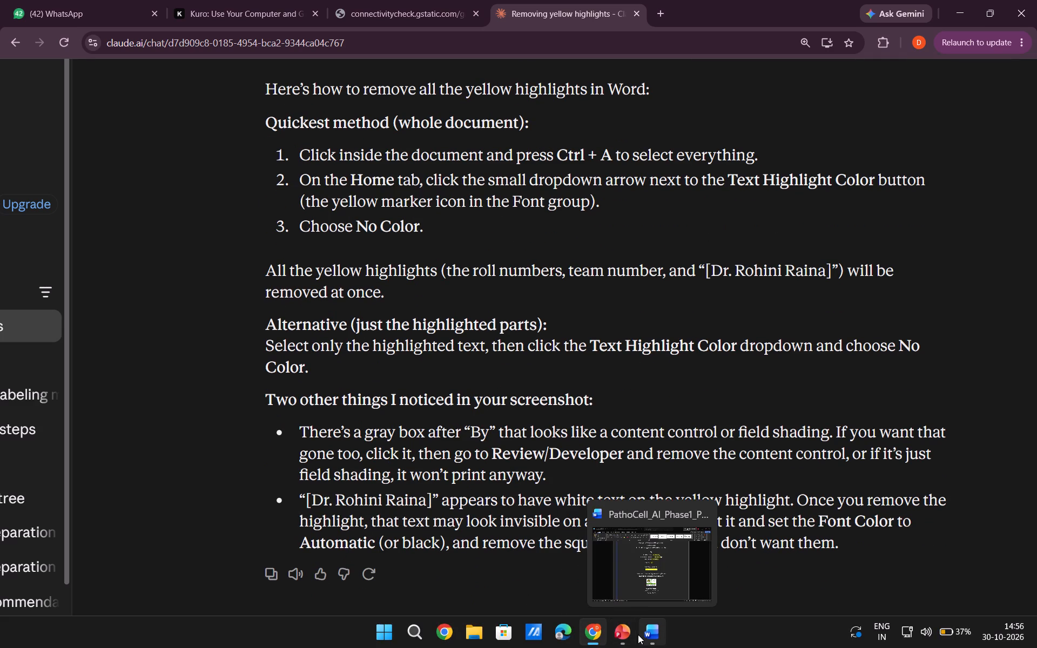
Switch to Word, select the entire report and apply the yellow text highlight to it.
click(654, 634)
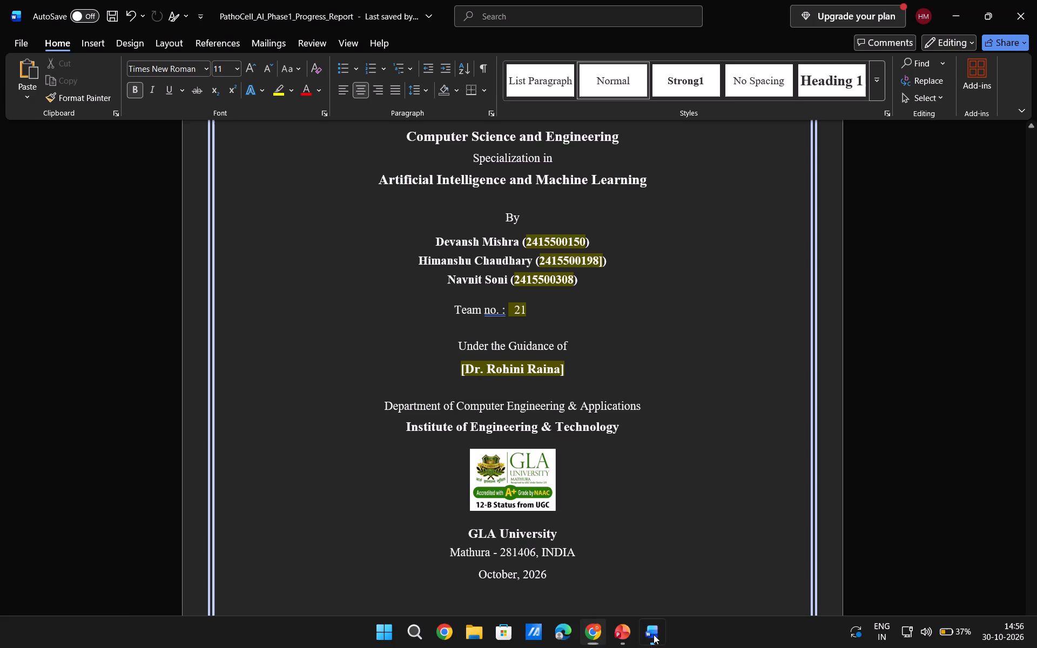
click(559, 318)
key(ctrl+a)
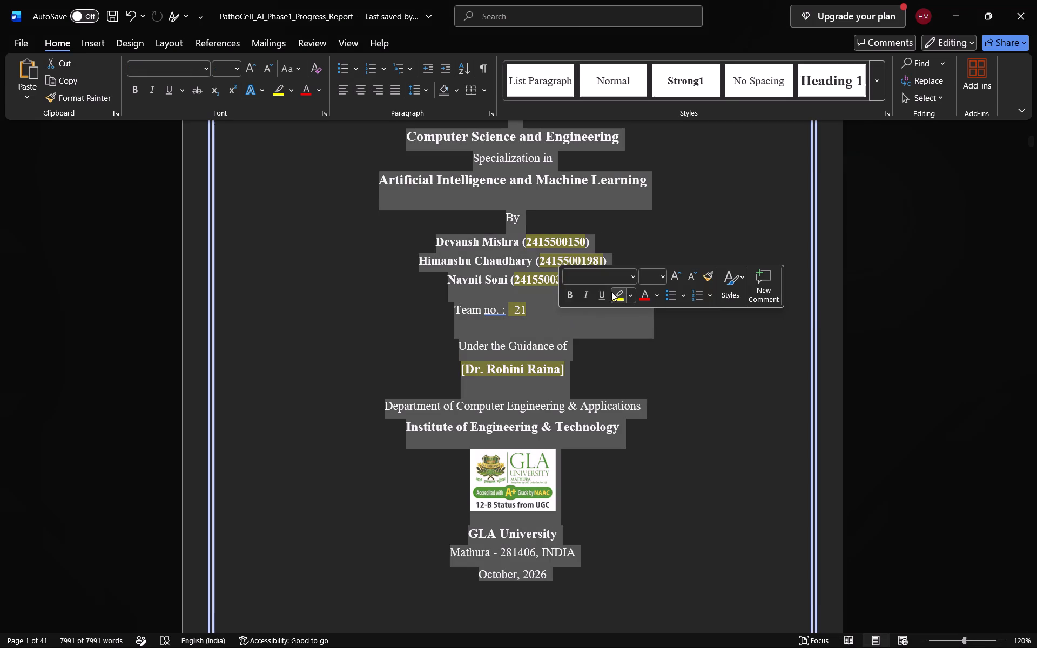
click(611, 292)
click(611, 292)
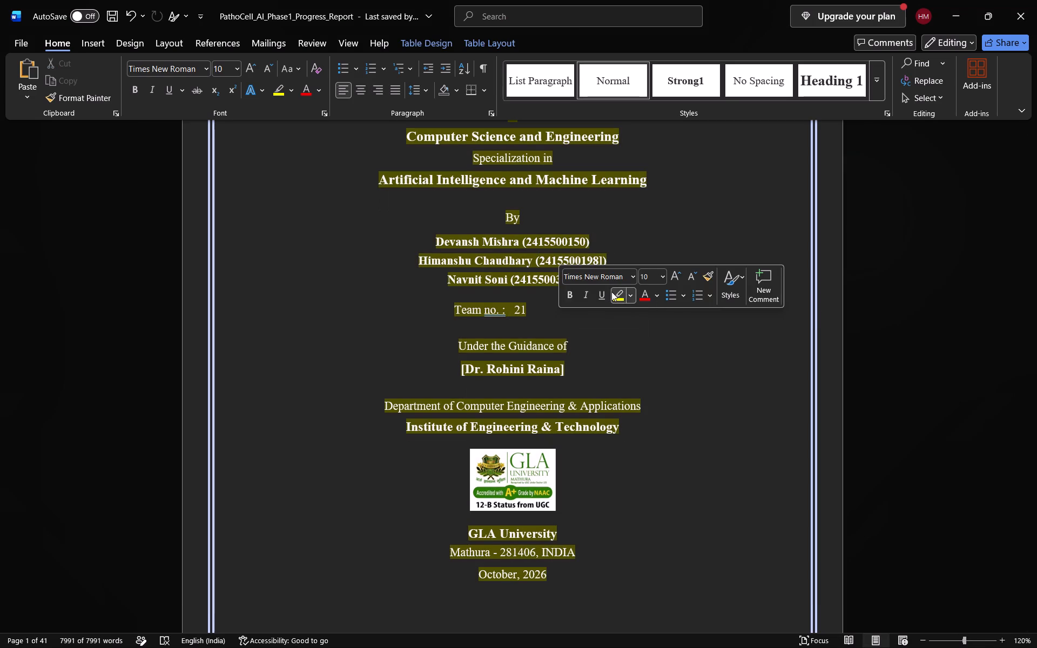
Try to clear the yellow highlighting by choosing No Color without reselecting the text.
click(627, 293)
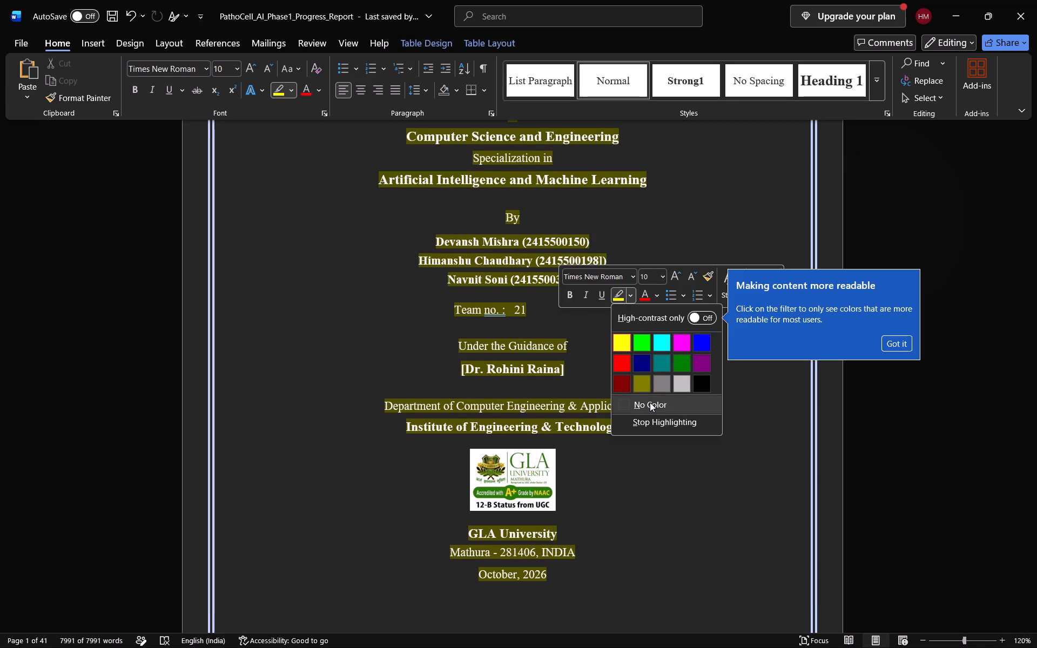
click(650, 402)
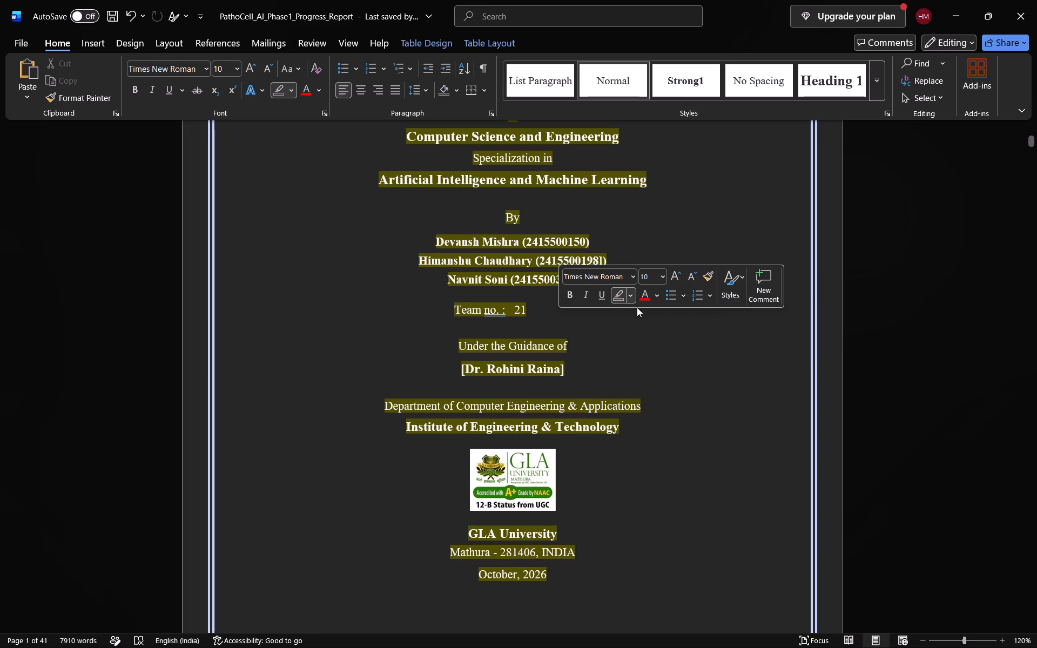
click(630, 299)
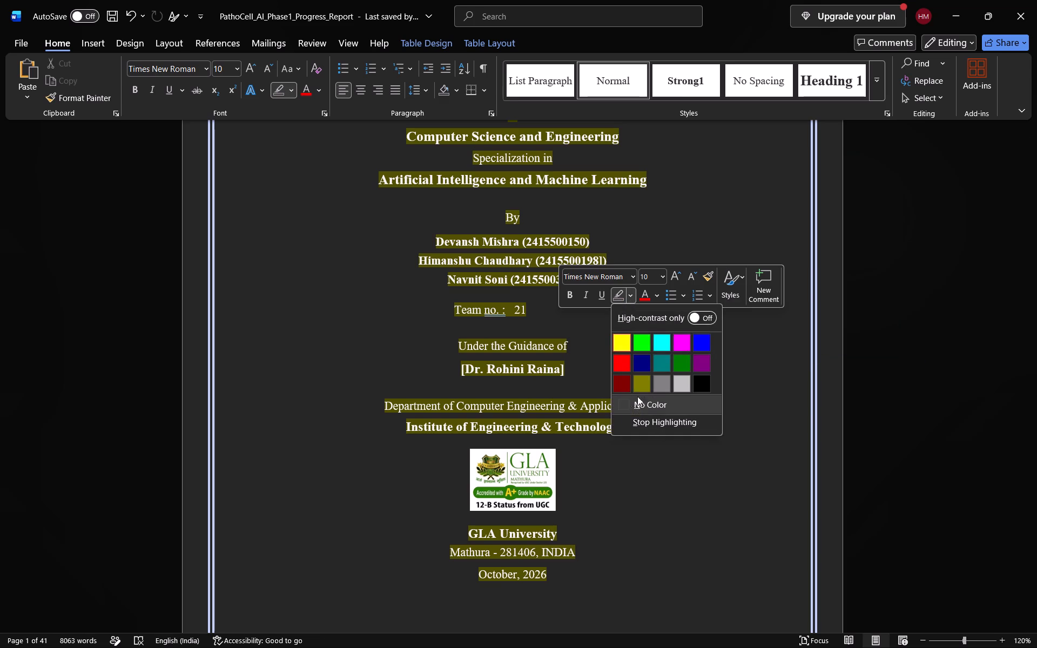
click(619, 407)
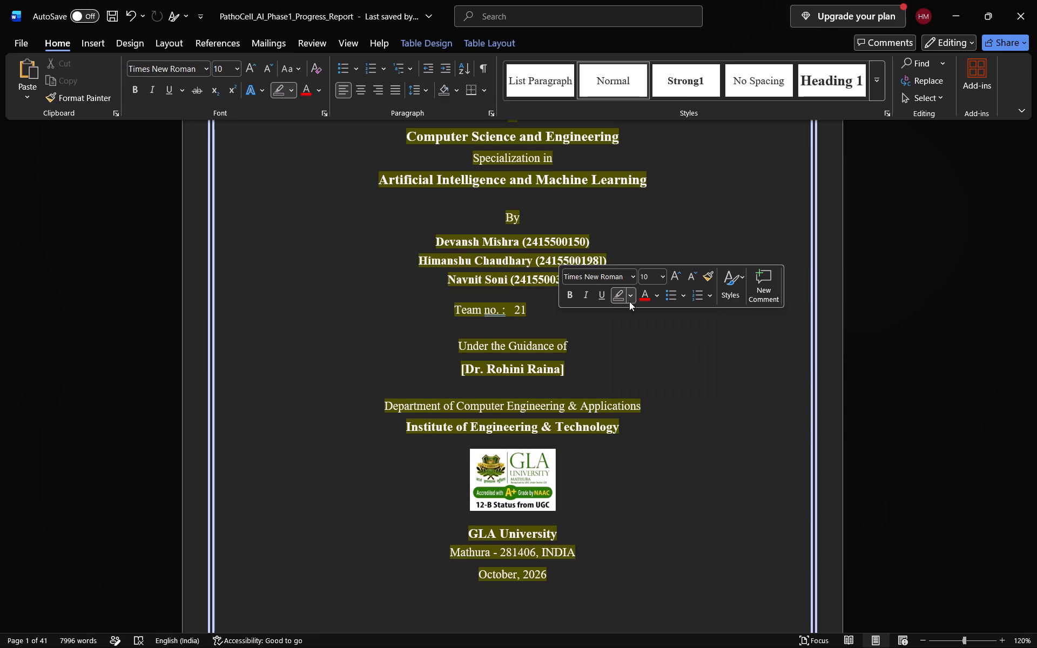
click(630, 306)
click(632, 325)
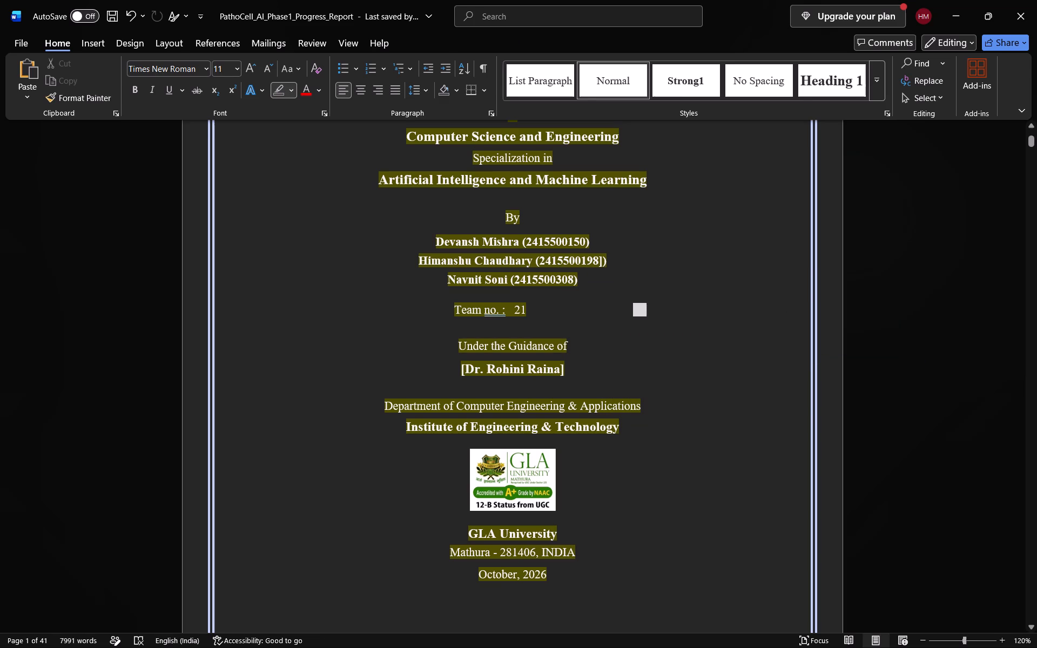
Select the entire report and set its text highlight to No Color.
click(632, 325)
key(ctrl+a)
key(ctrl+a)
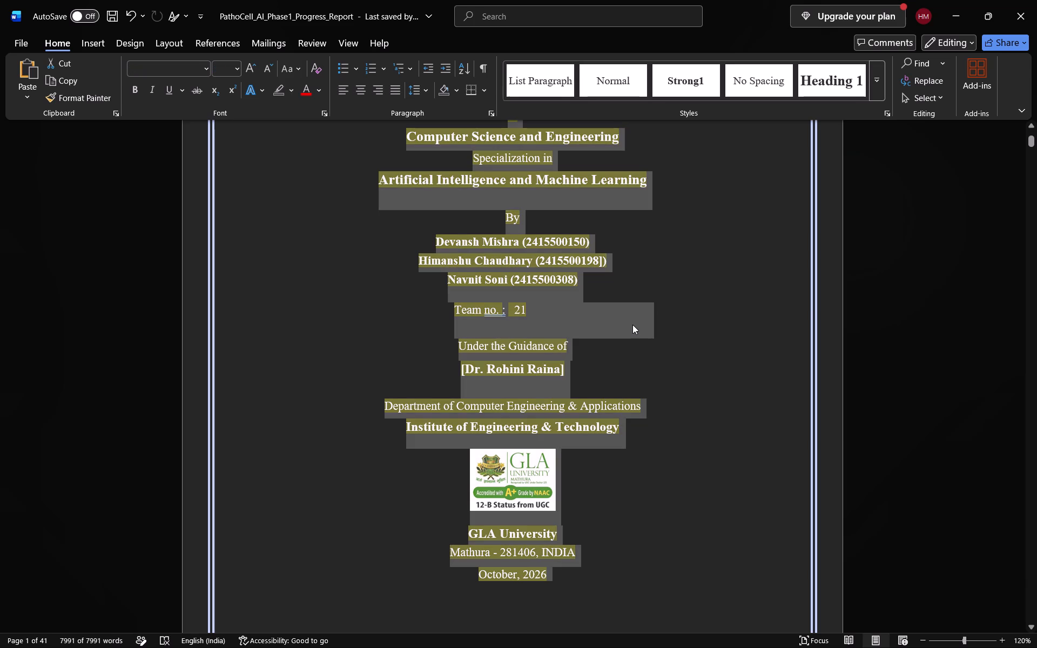
click(632, 325)
key(ctrl+a)
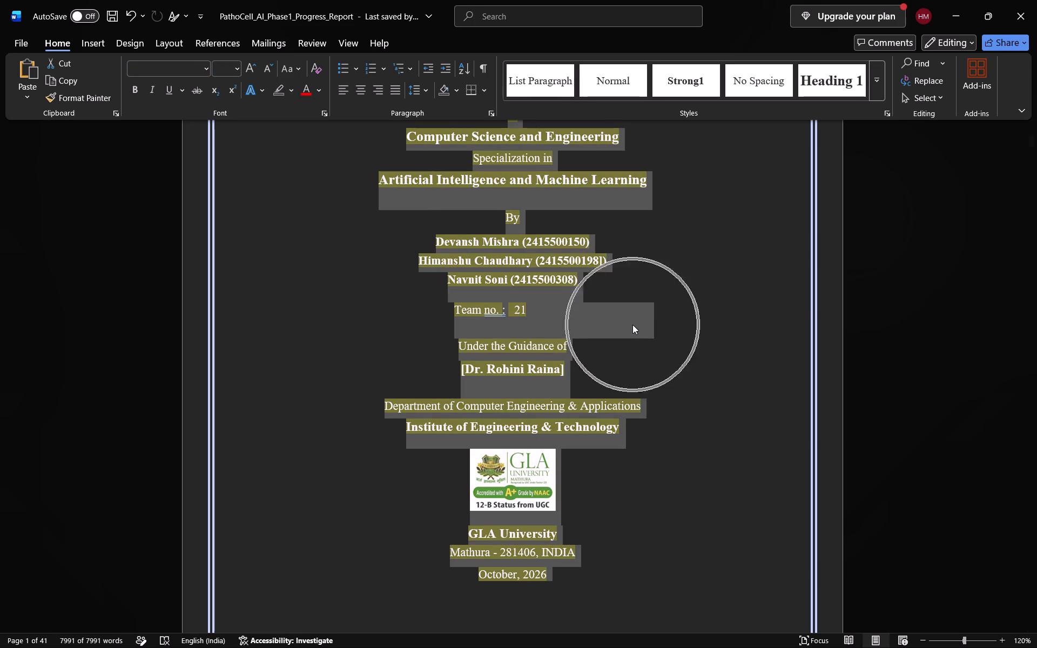
right_click(572, 293)
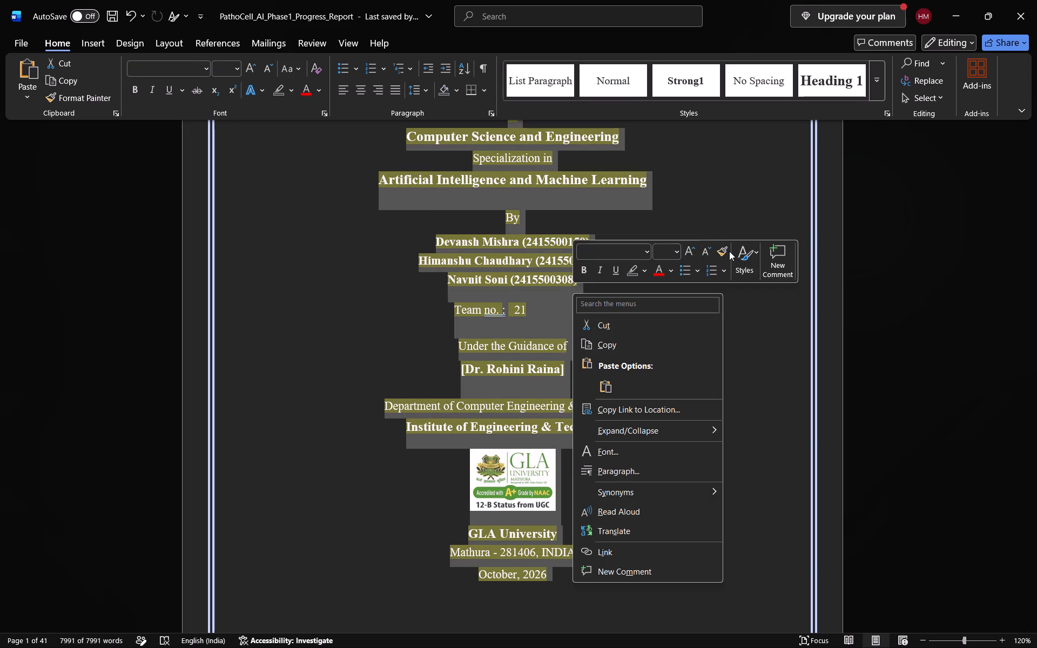
click(650, 266)
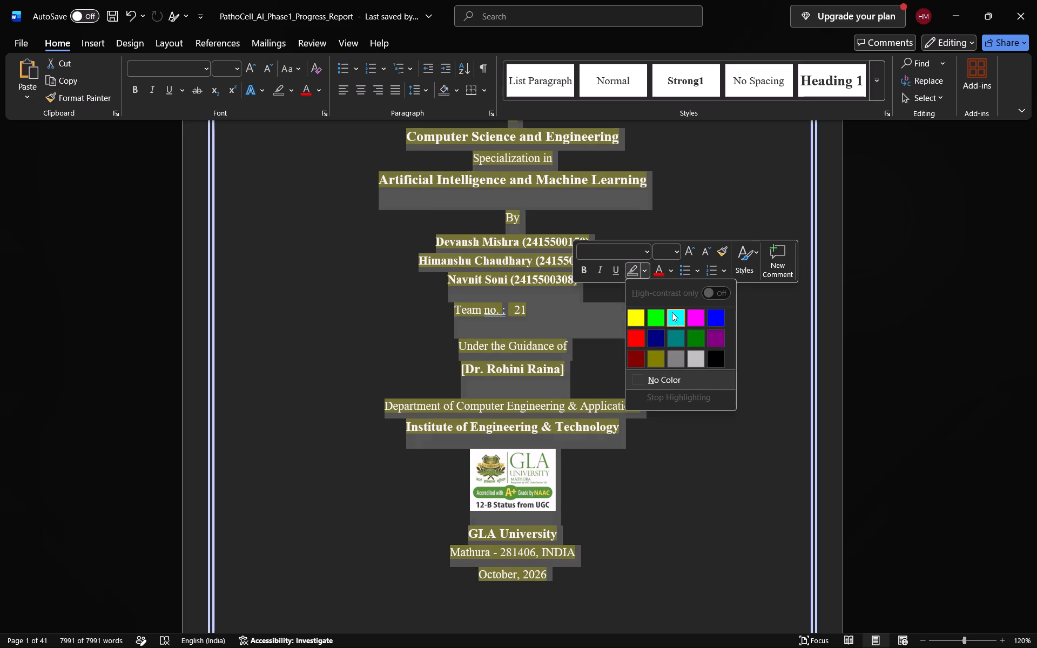
click(632, 396)
click(664, 396)
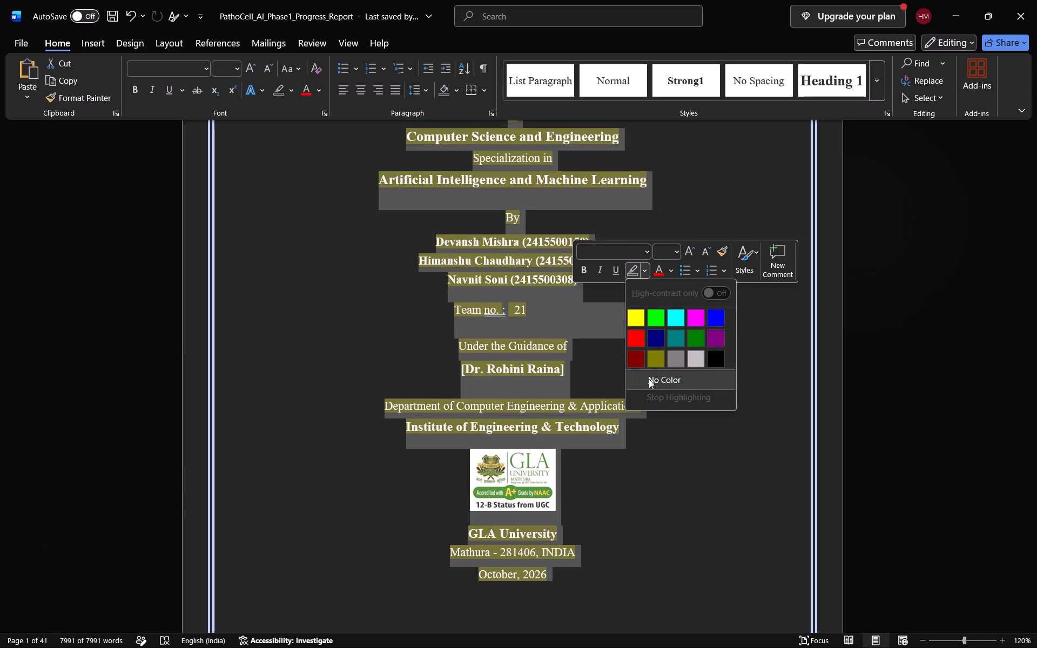
click(649, 379)
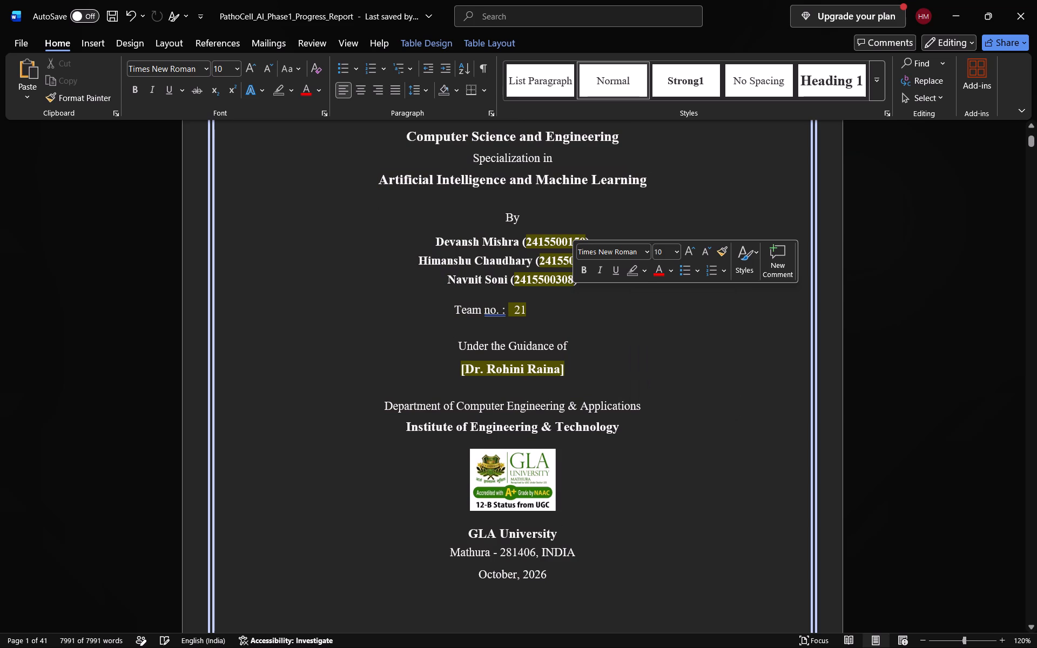
click(668, 268)
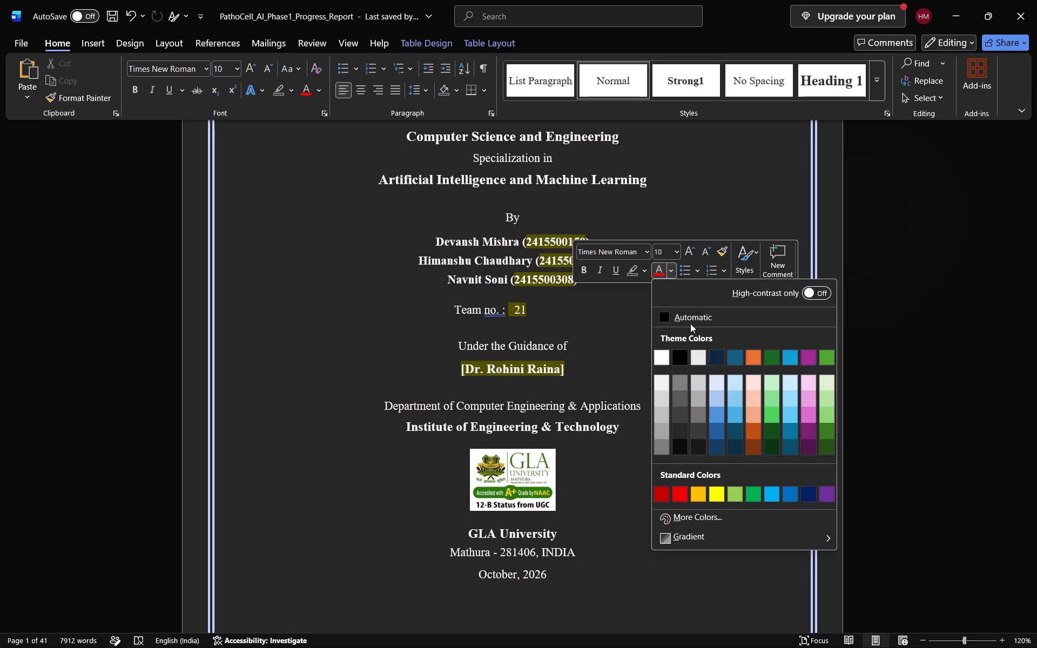
click(641, 327)
key(ctrl+a)
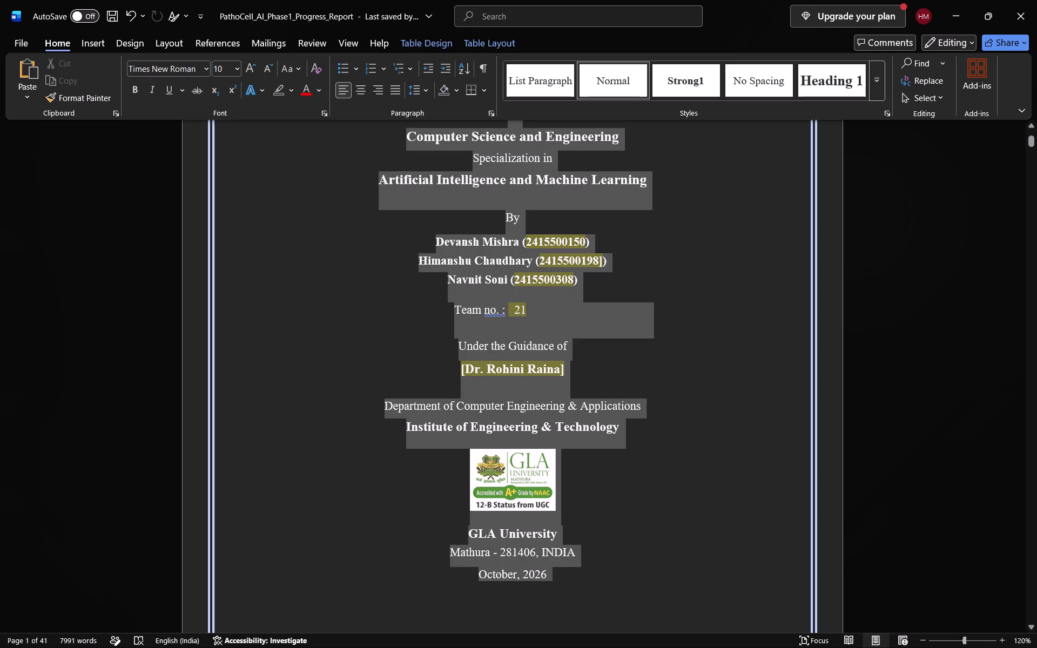
right_click(564, 235)
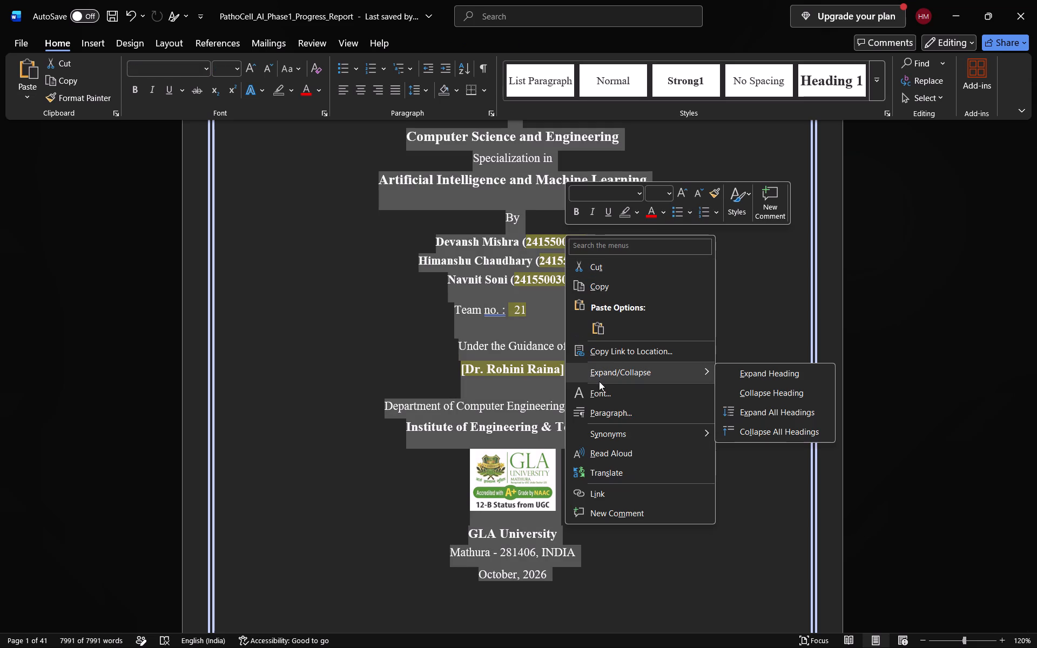
key(Print)
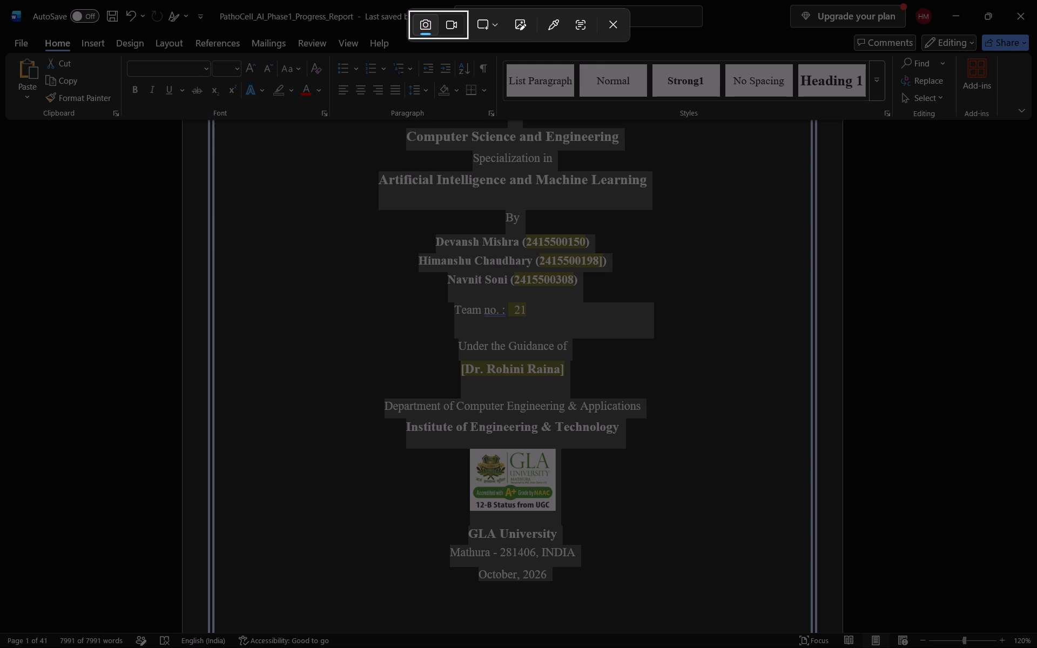
double_click(614, 19)
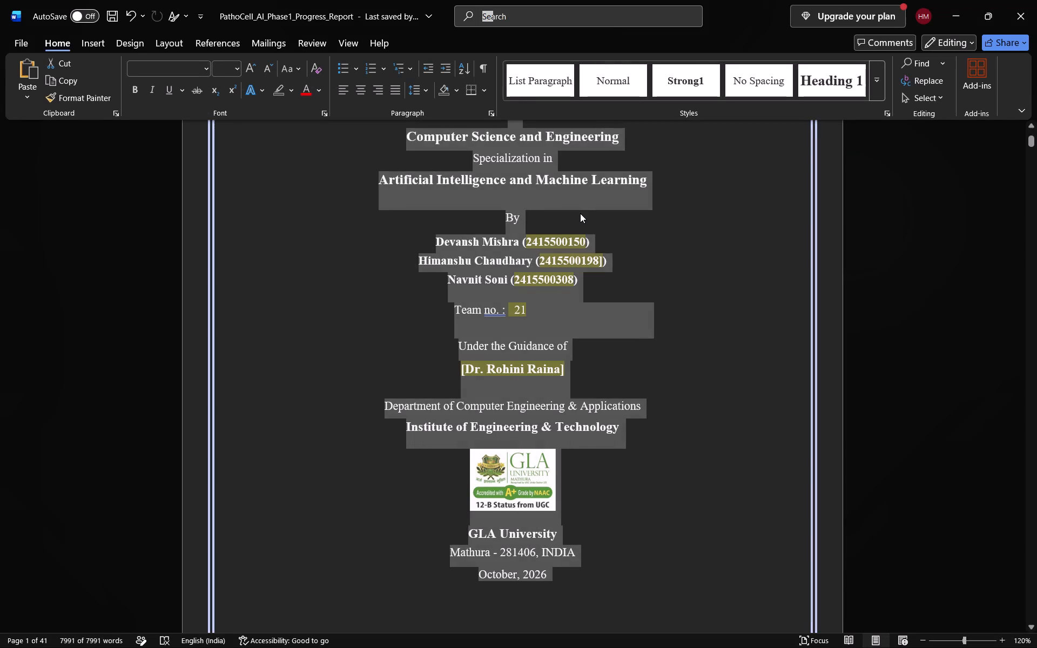
right_click(507, 258)
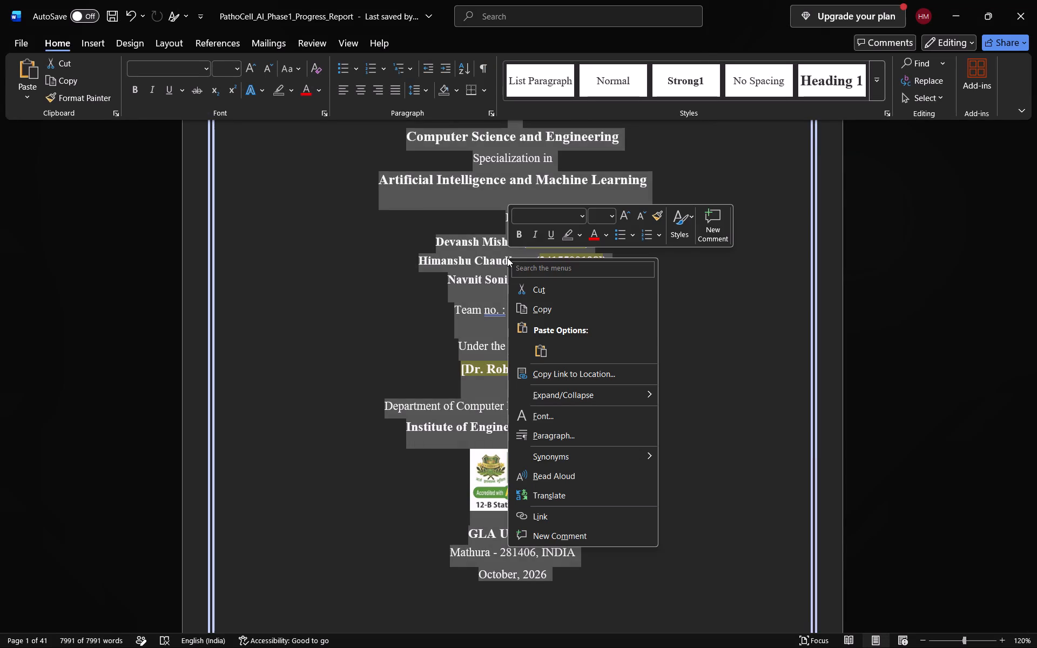
key(Print)
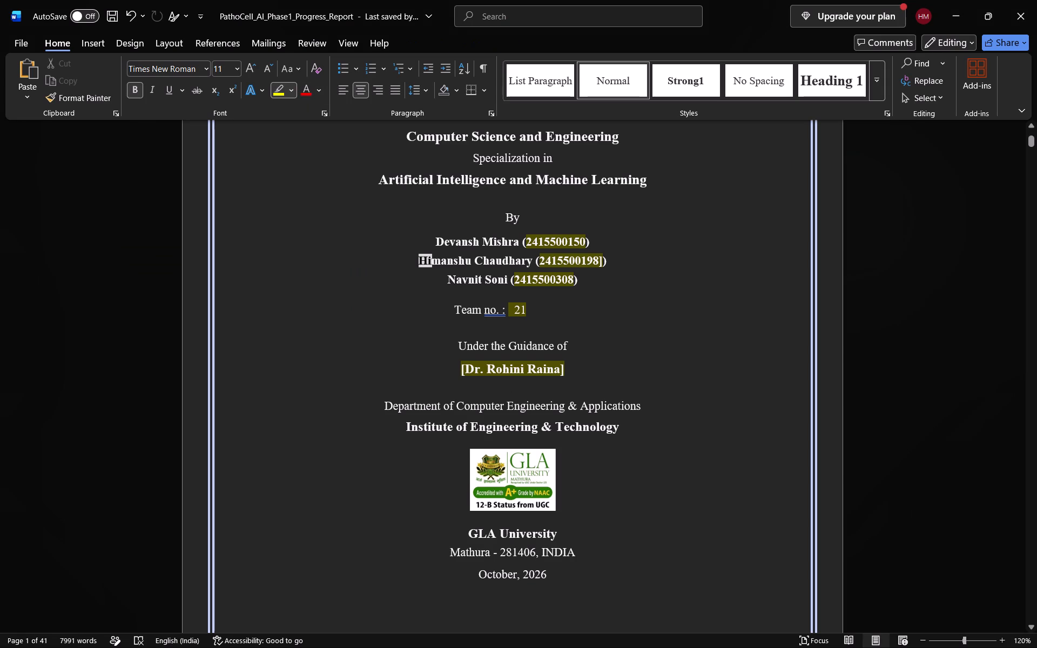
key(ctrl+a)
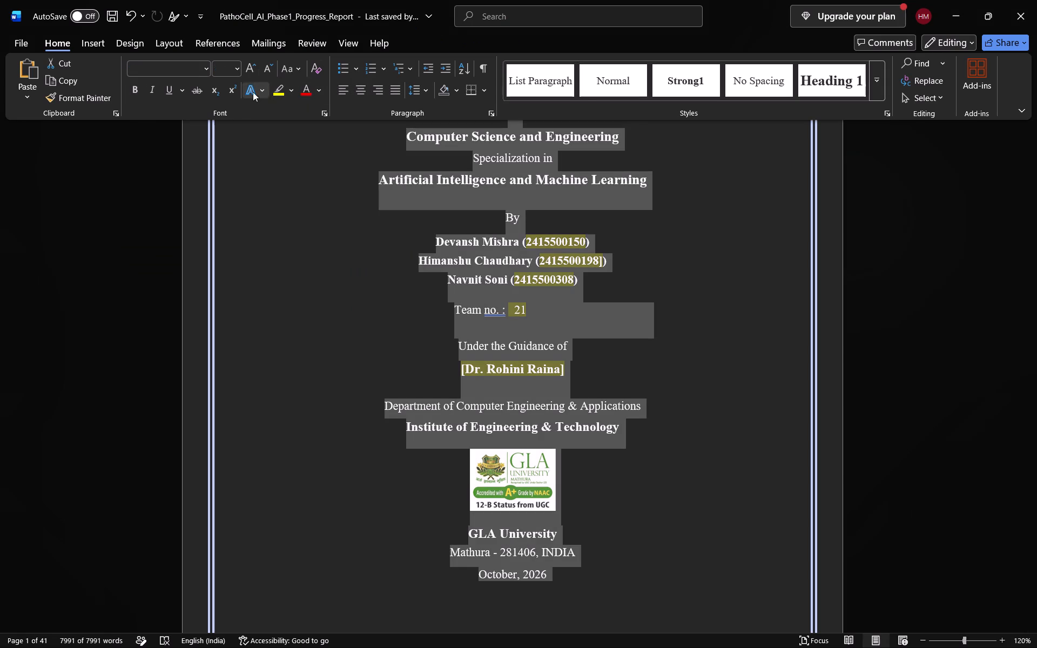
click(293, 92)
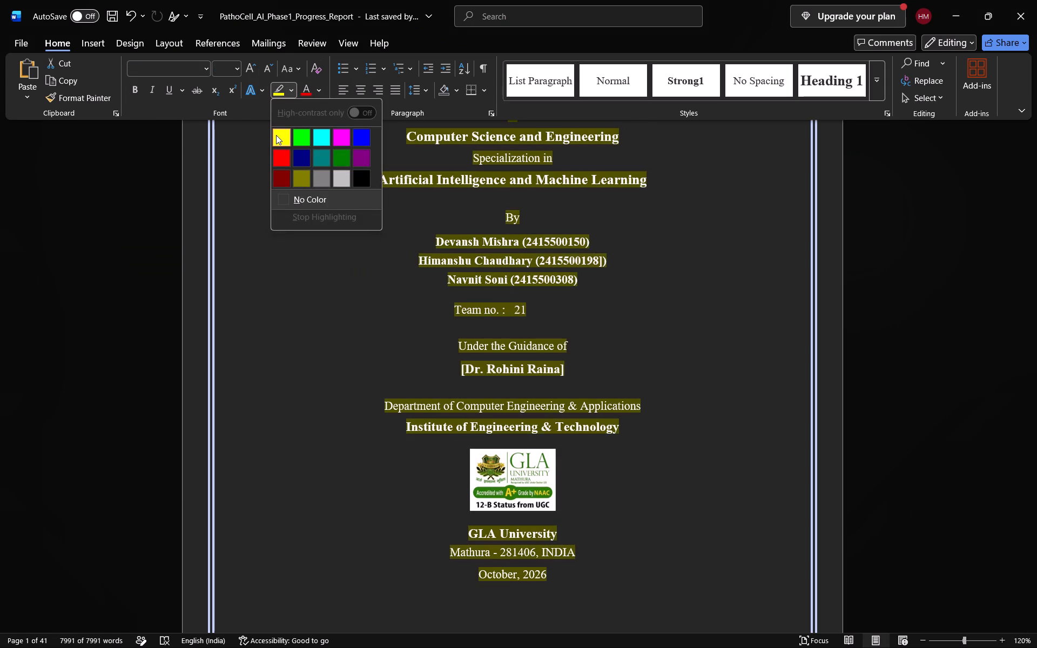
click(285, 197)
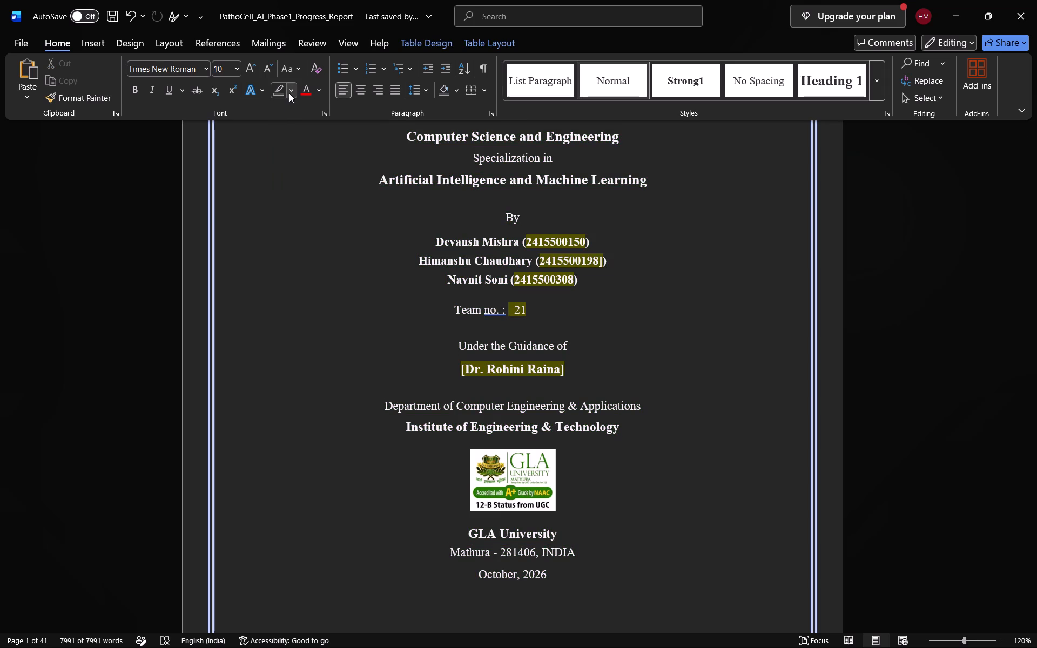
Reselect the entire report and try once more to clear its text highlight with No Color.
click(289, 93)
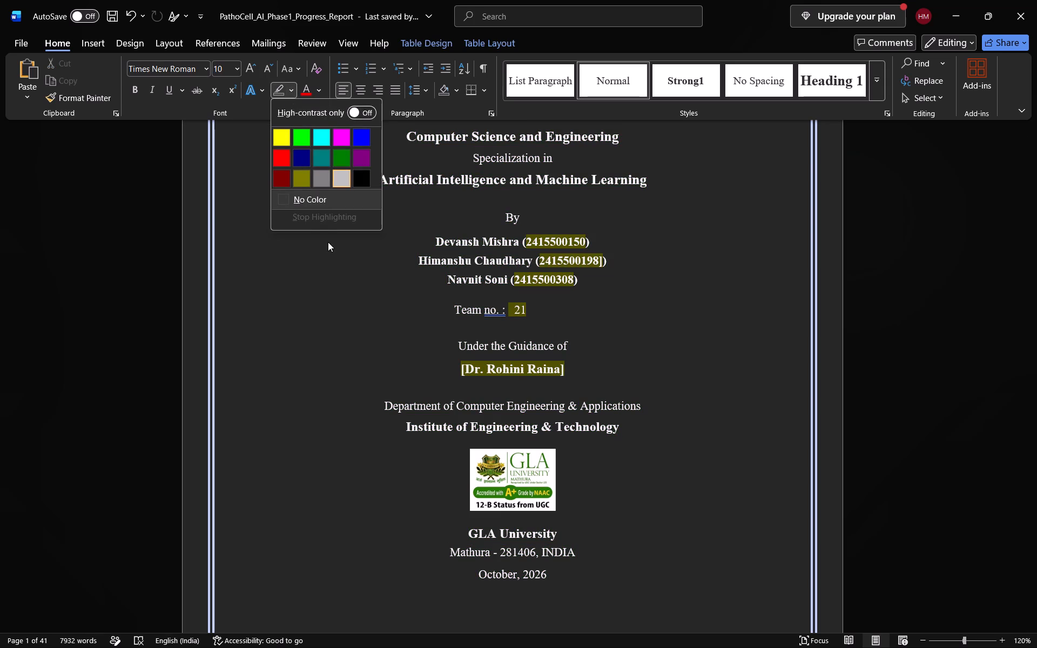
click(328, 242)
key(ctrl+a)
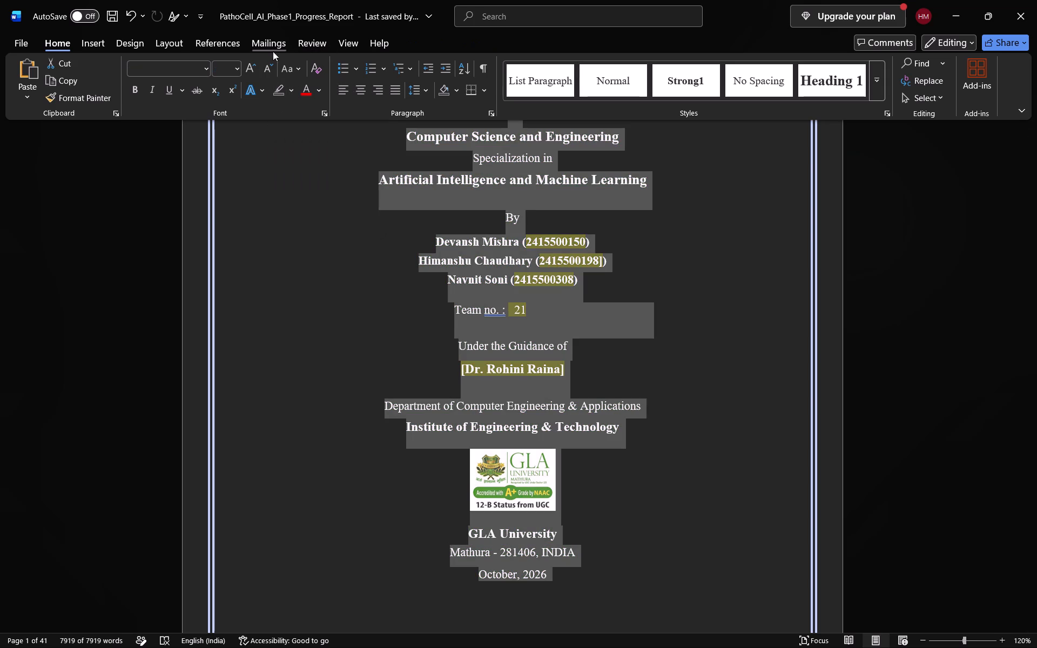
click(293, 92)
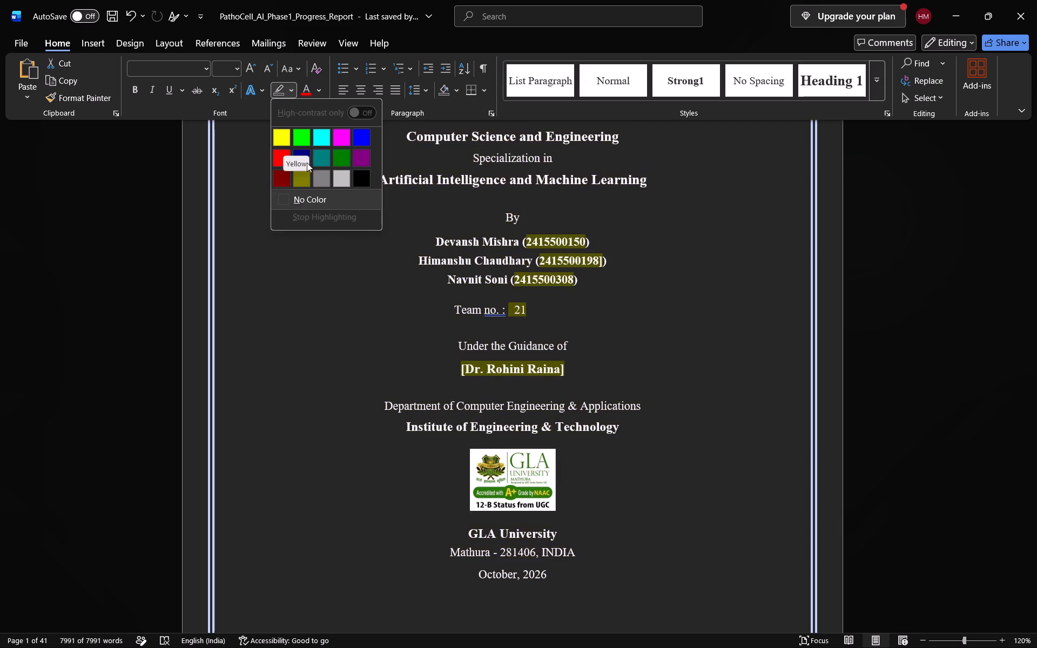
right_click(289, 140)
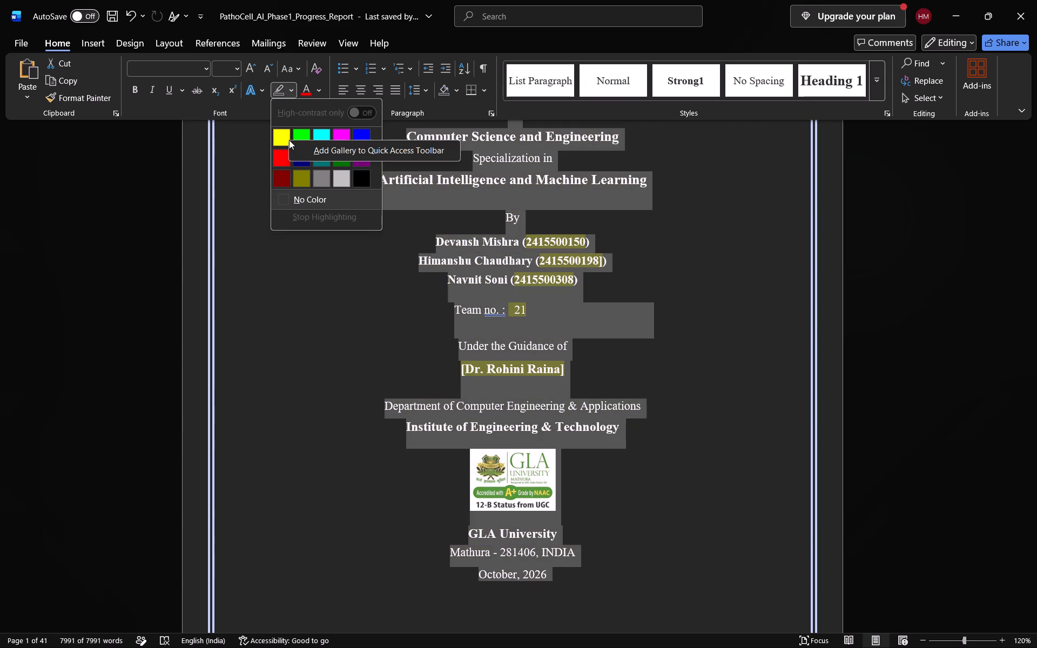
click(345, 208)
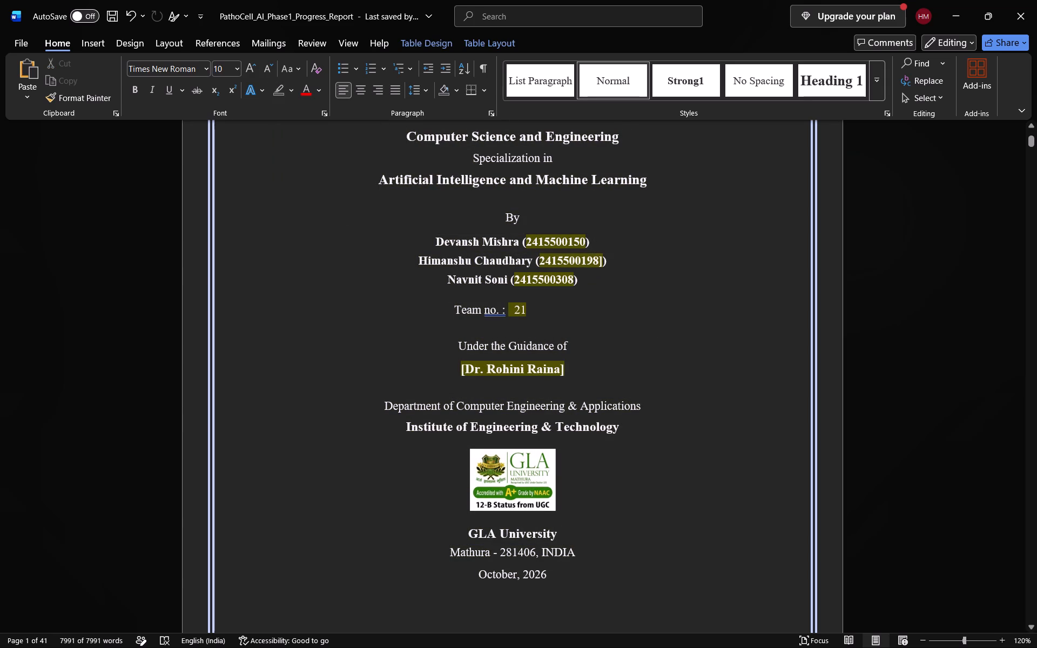
Select the entire report, open the text highlight color choices, and capture a full-screen screenshot of the Word window.
click(436, 219)
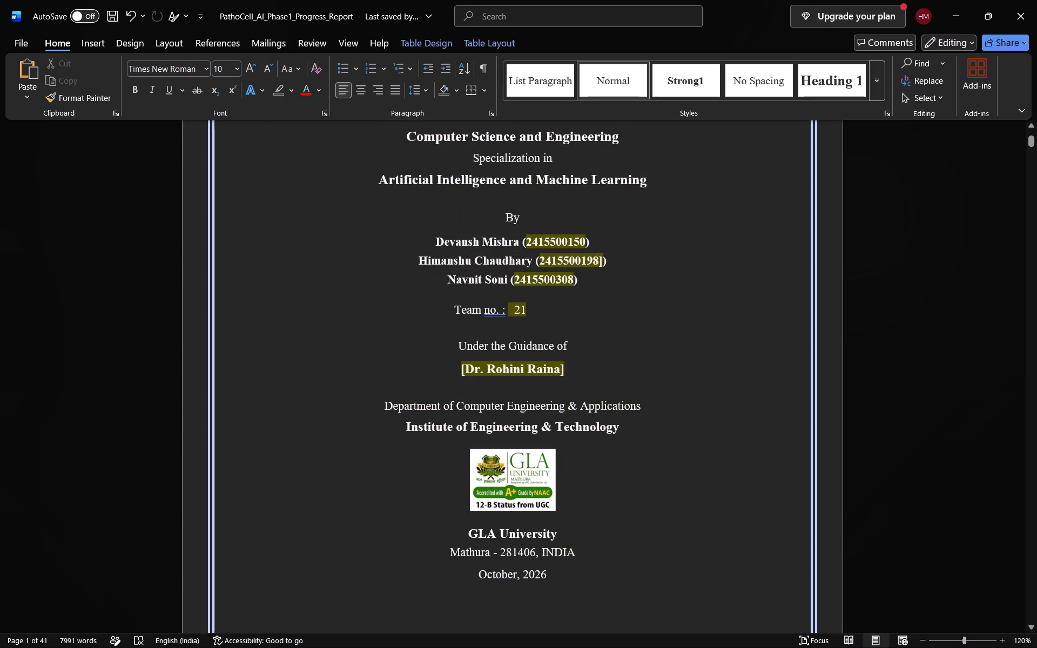
key(ctrl+a)
right_click(436, 219)
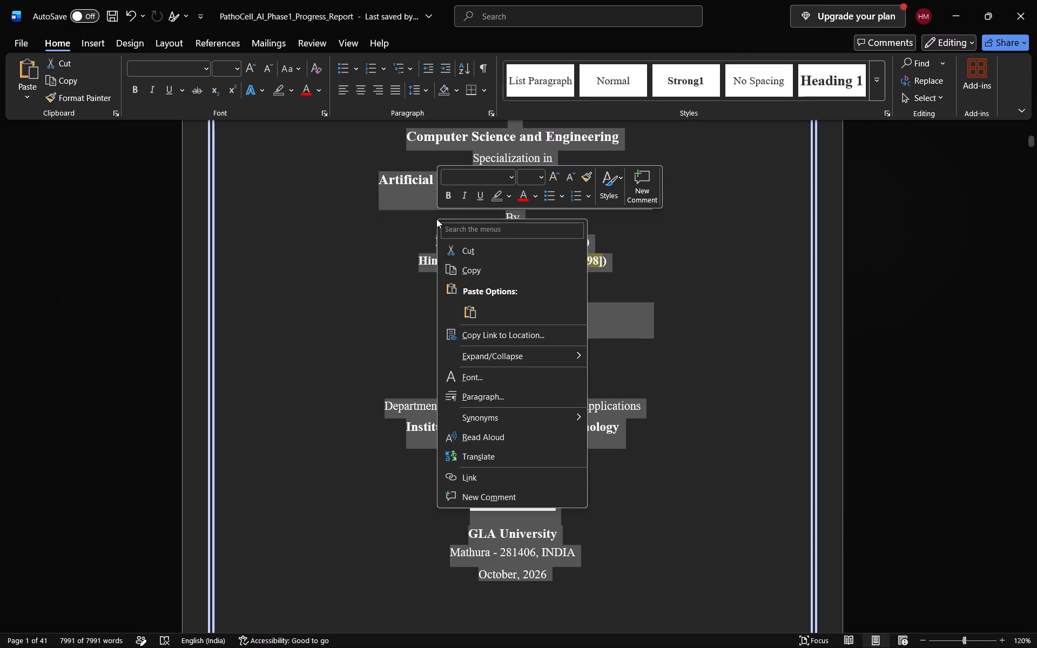
click(408, 181)
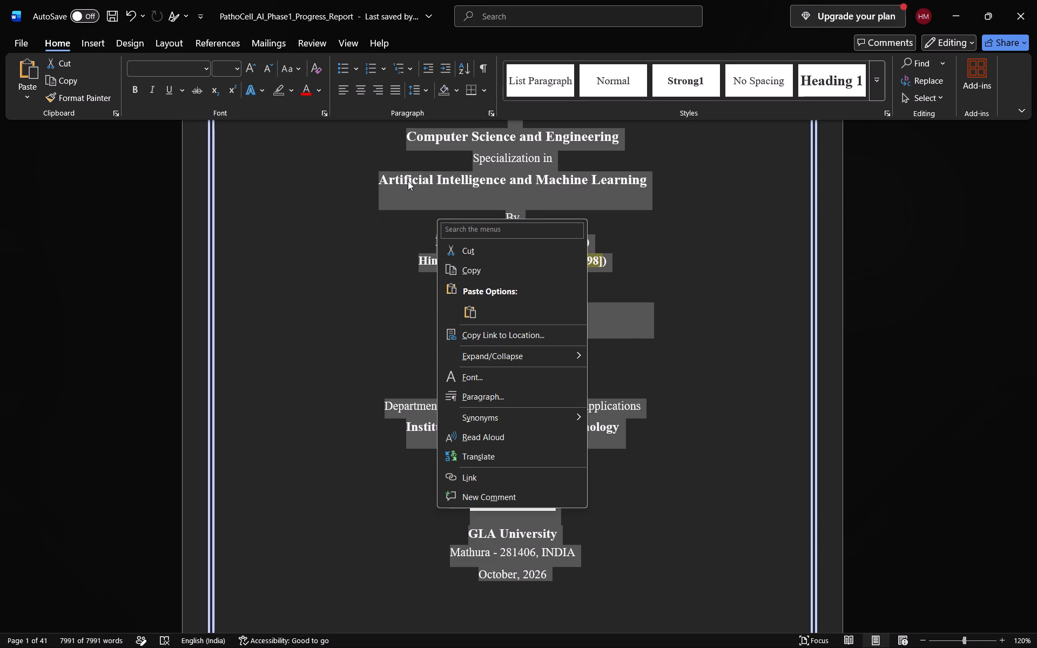
right_click(408, 181)
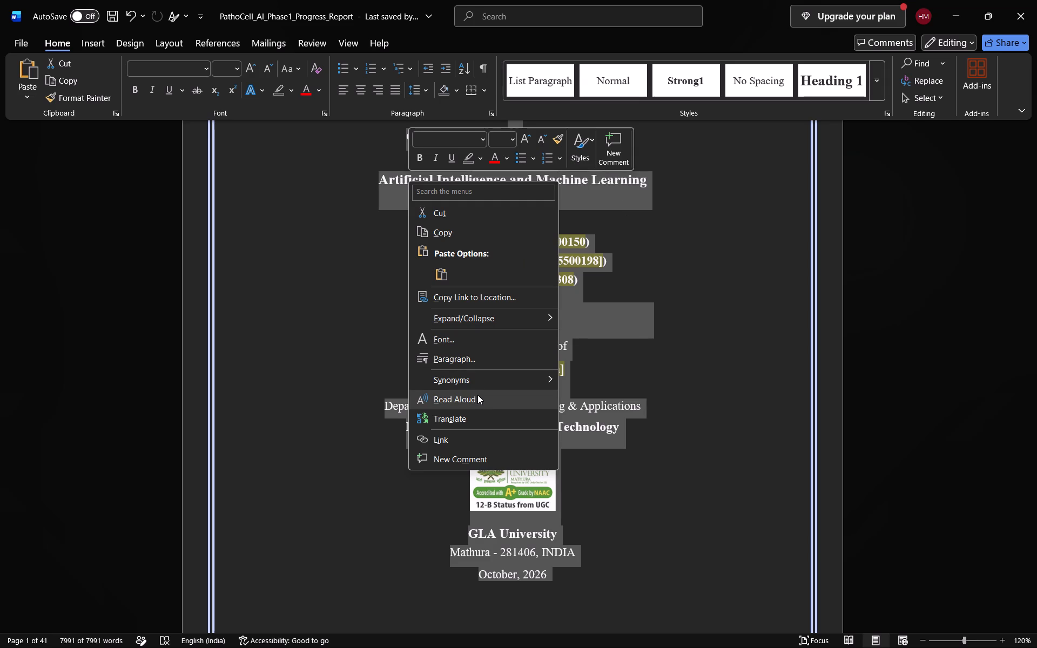
click(362, 198)
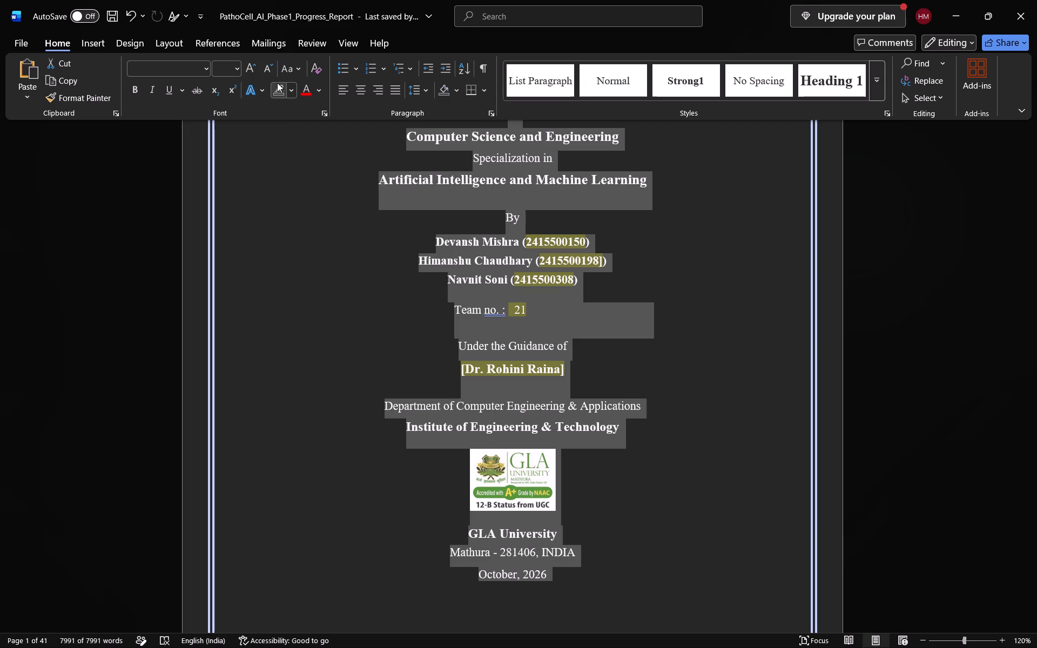
click(292, 94)
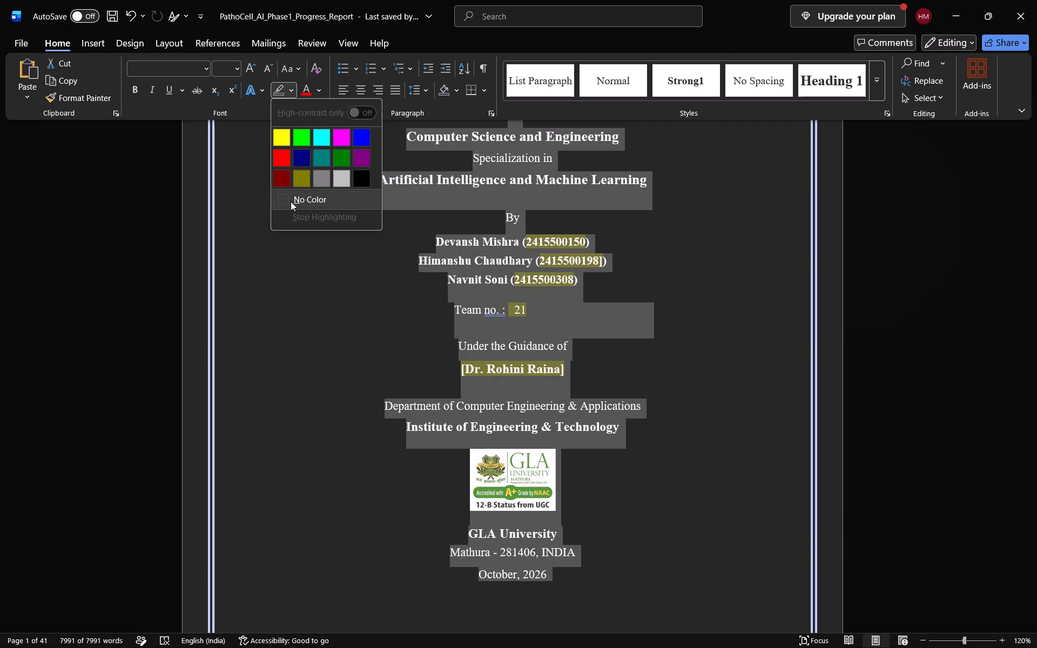
key(Print)
drag(3, 0, 920, 632)
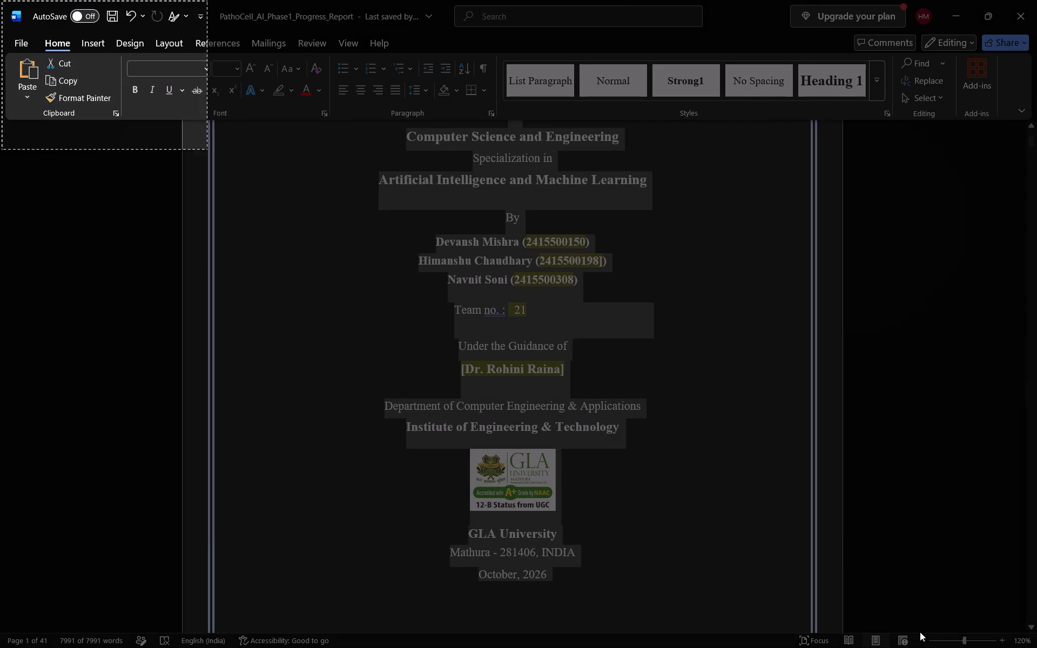
drag(920, 632, 1036, 647)
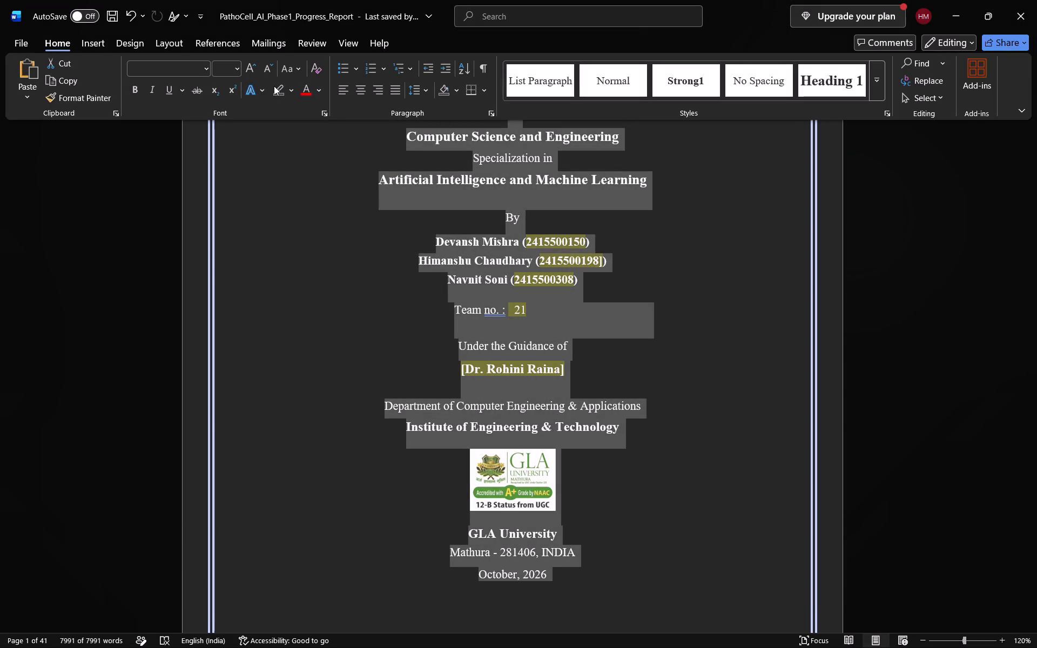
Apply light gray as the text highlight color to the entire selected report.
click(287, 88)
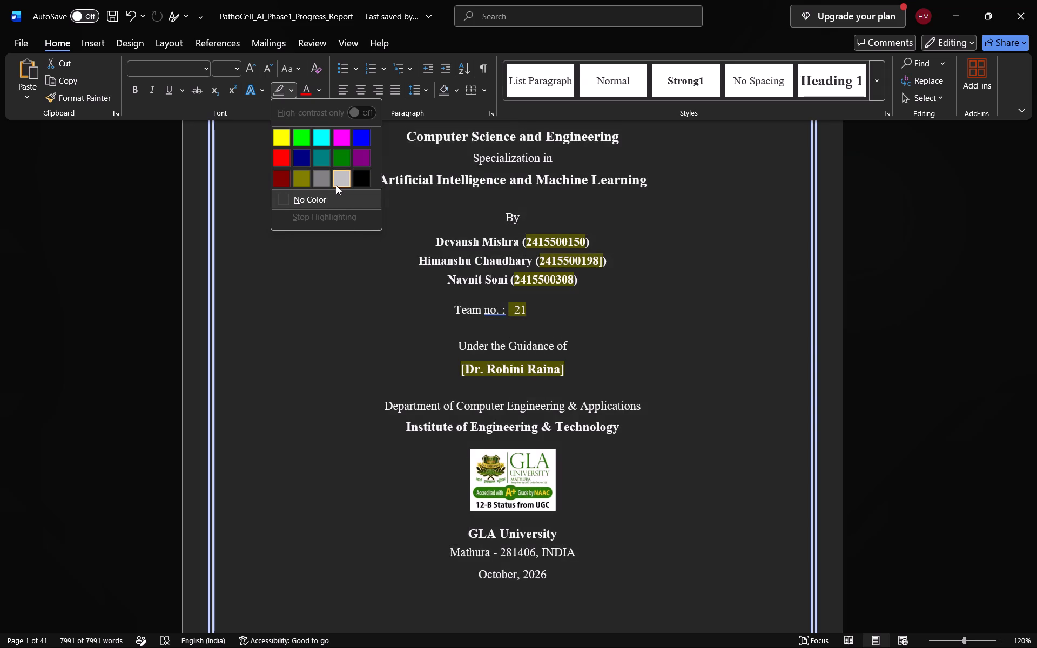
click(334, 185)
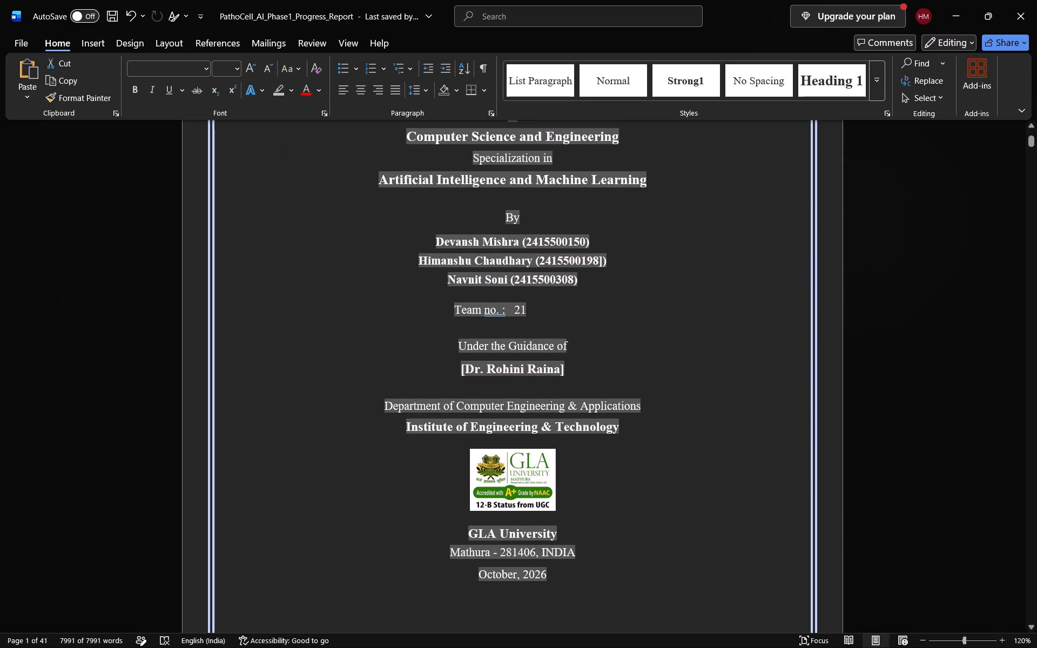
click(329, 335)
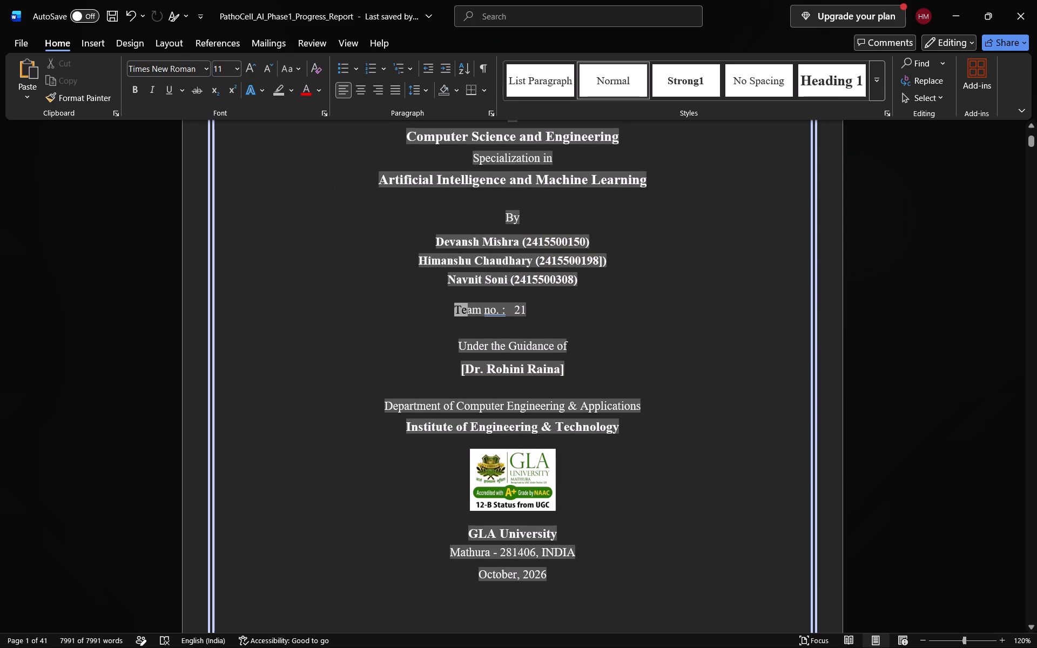
Examine how the highlighting looks on the certificate page and the cover page.
scroll(329, 335, up, 7)
scroll(329, 335, down, 12)
scroll(329, 335, up, 6)
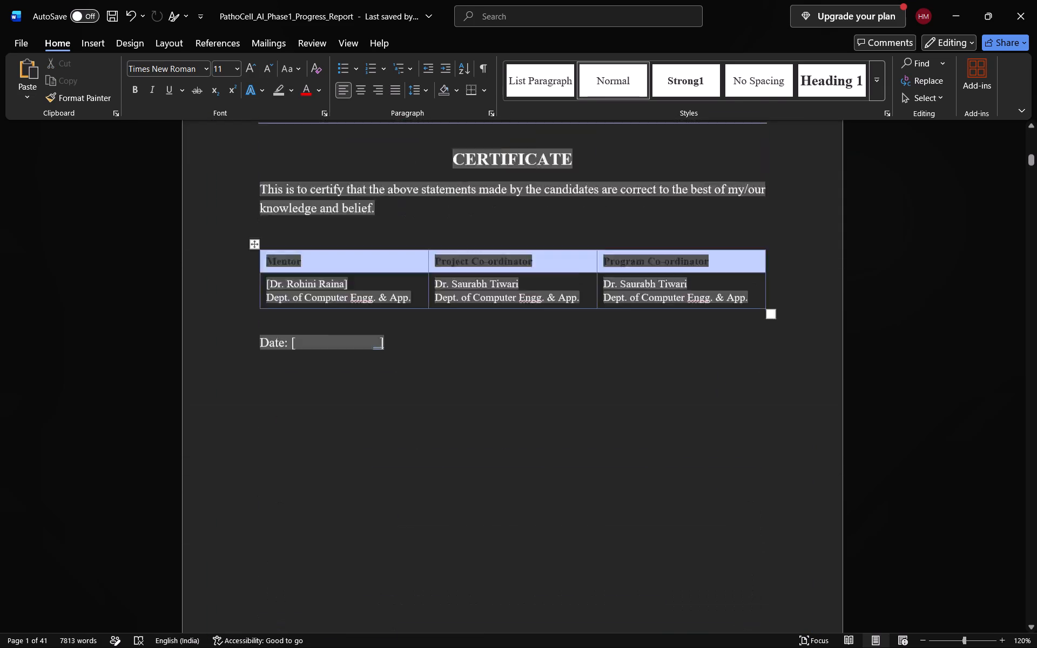
scroll(329, 335, up, 1)
click(337, 261)
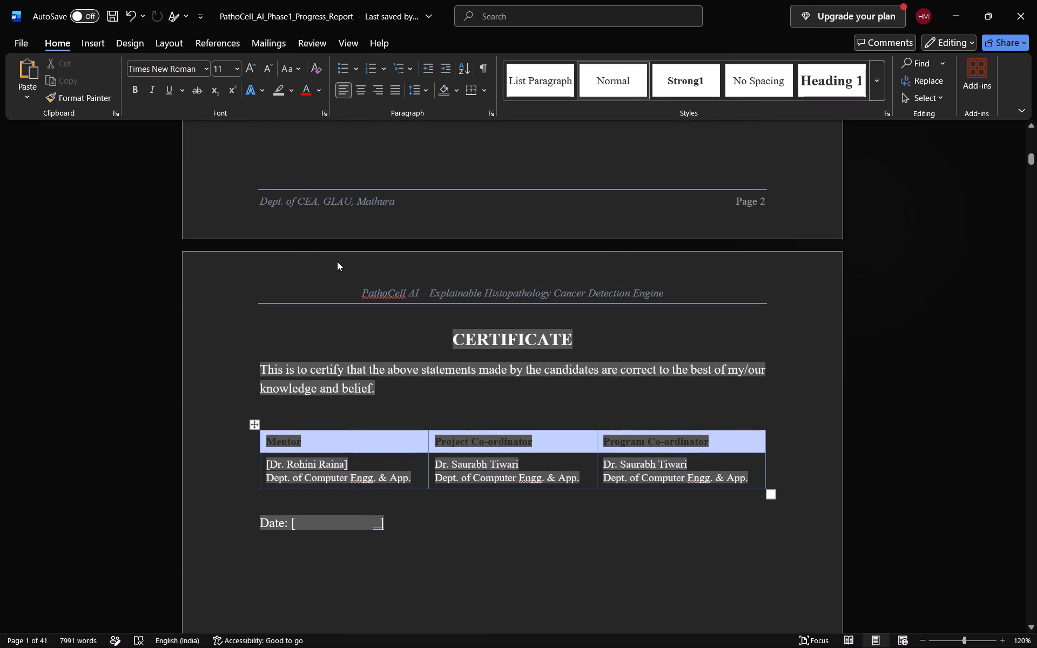
click(337, 261)
scroll(337, 261, up, 12)
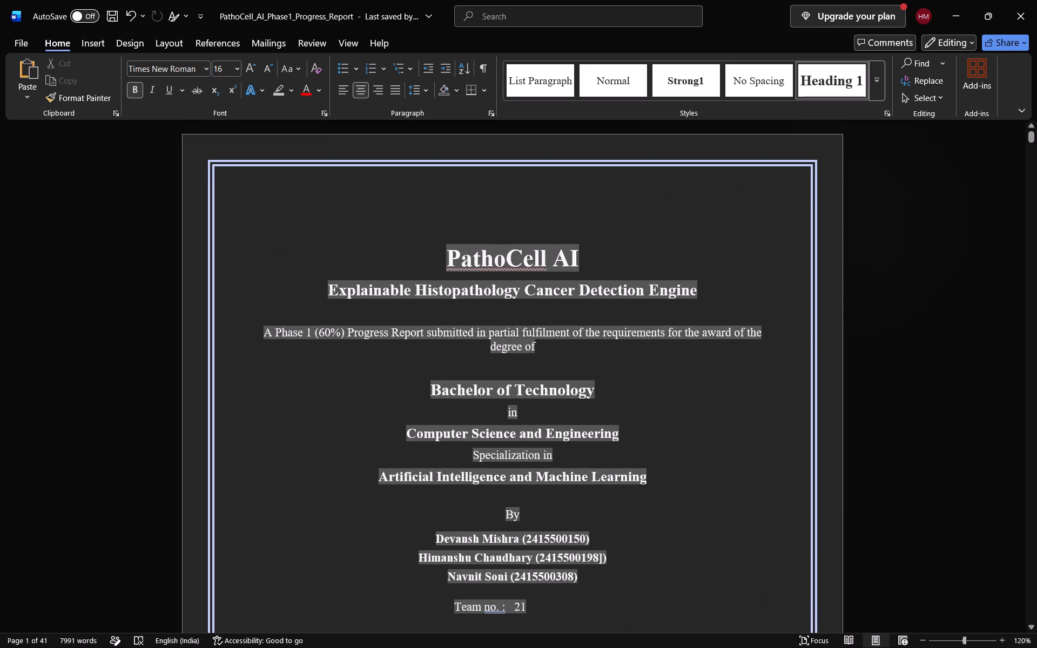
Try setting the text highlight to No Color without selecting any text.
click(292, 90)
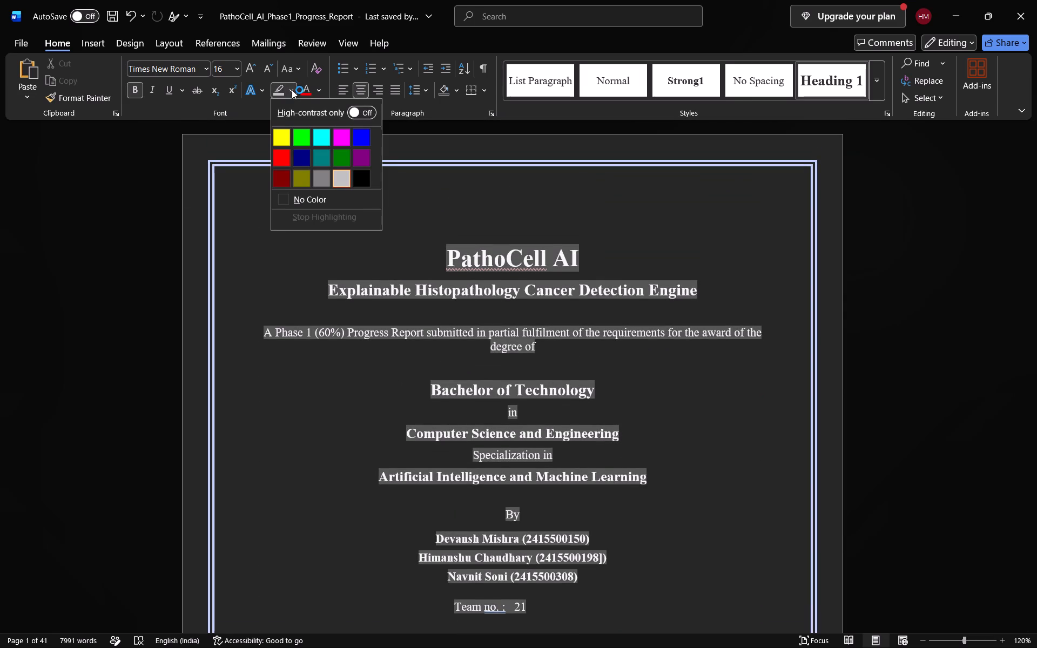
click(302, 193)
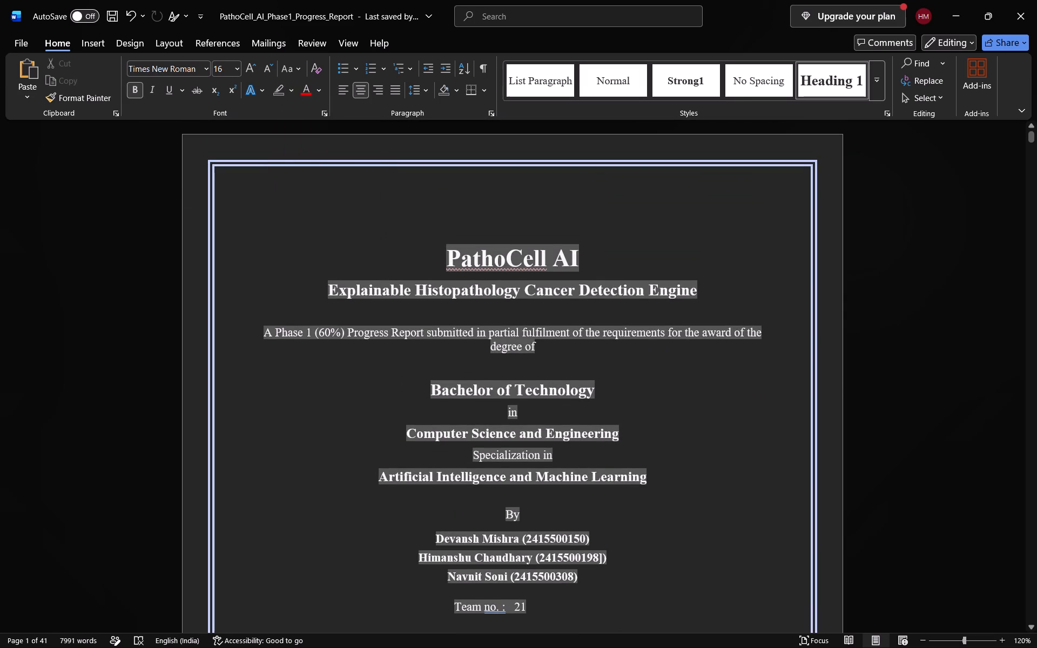
Reselect the entire report and open the text highlight color choices again.
click(354, 284)
key(ctrl+a)
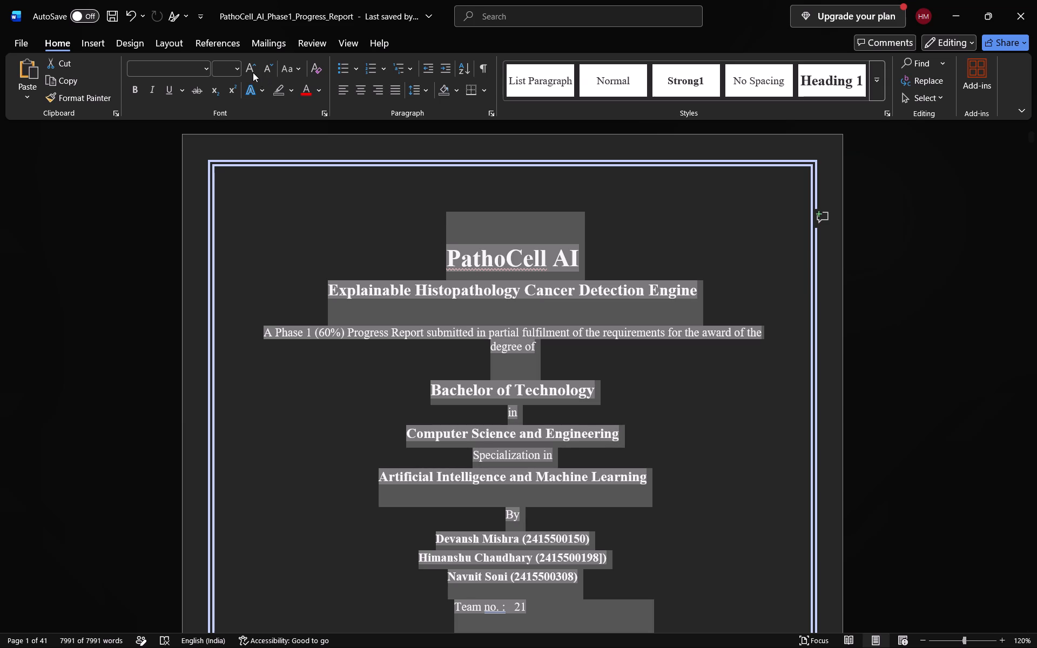
click(238, 64)
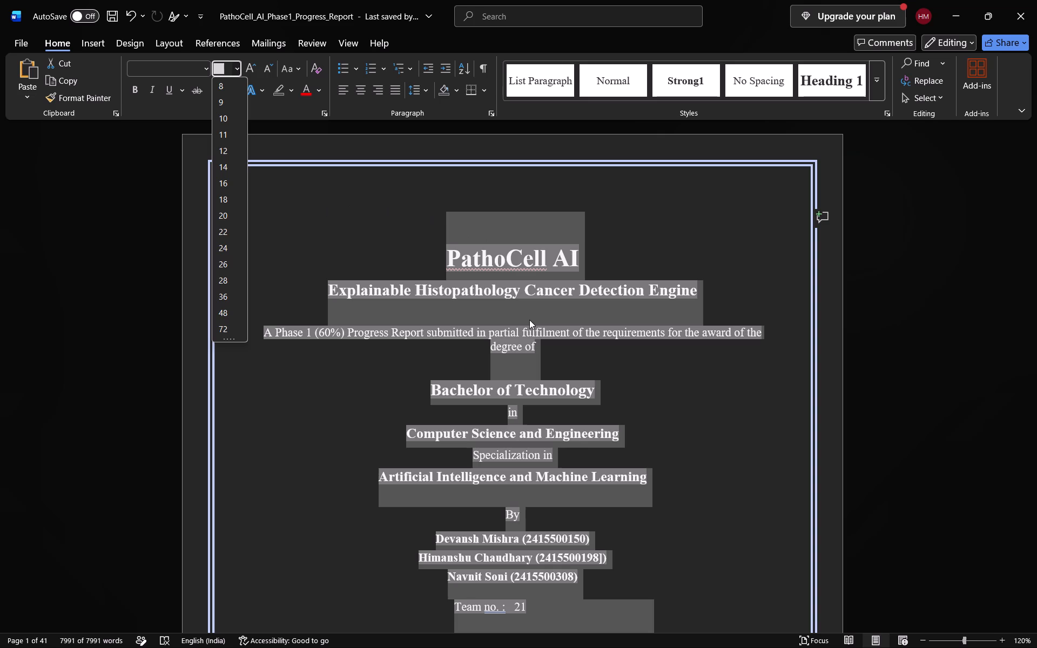
click(282, 87)
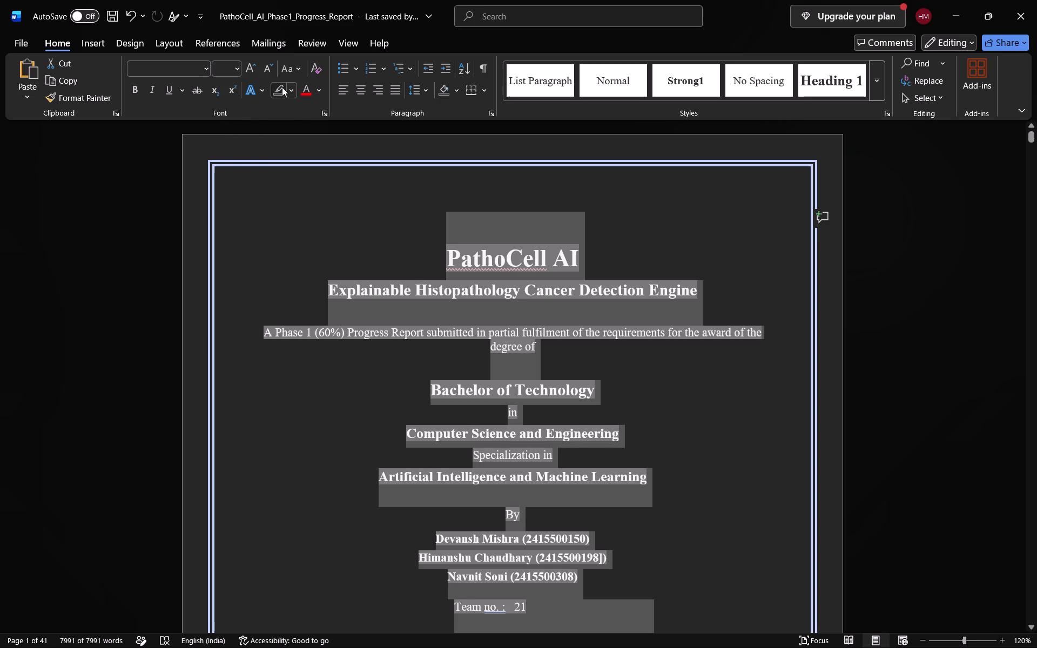
click(292, 86)
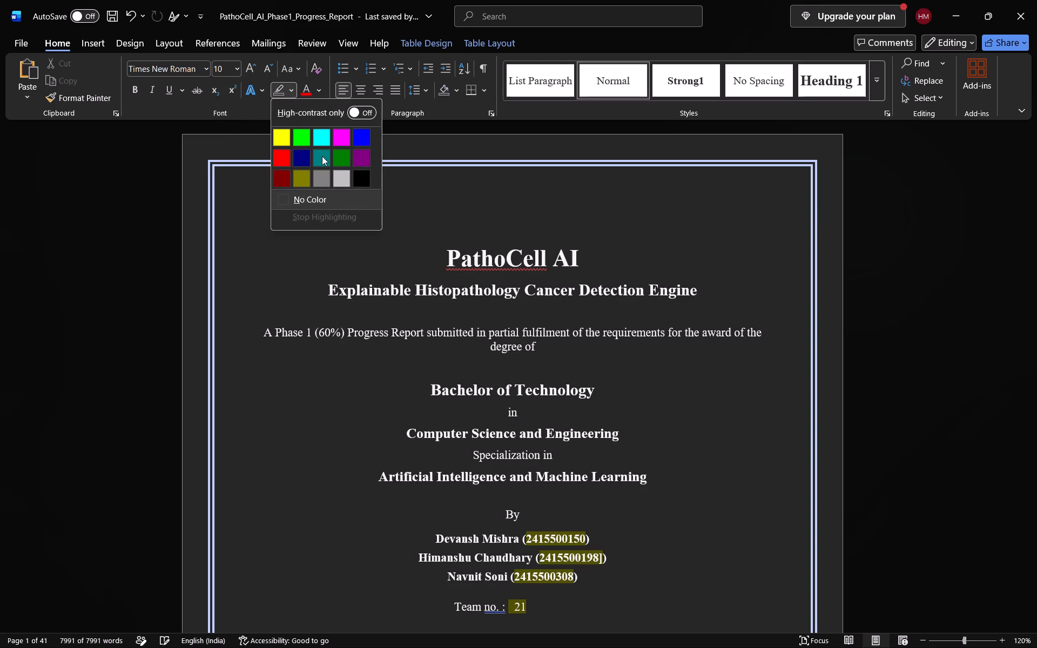
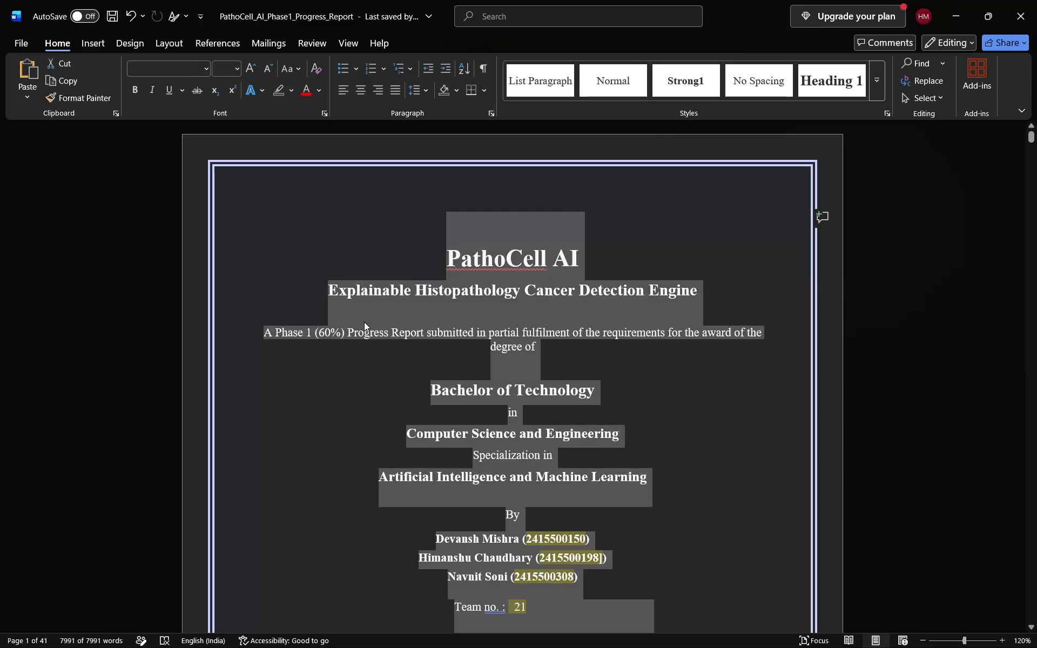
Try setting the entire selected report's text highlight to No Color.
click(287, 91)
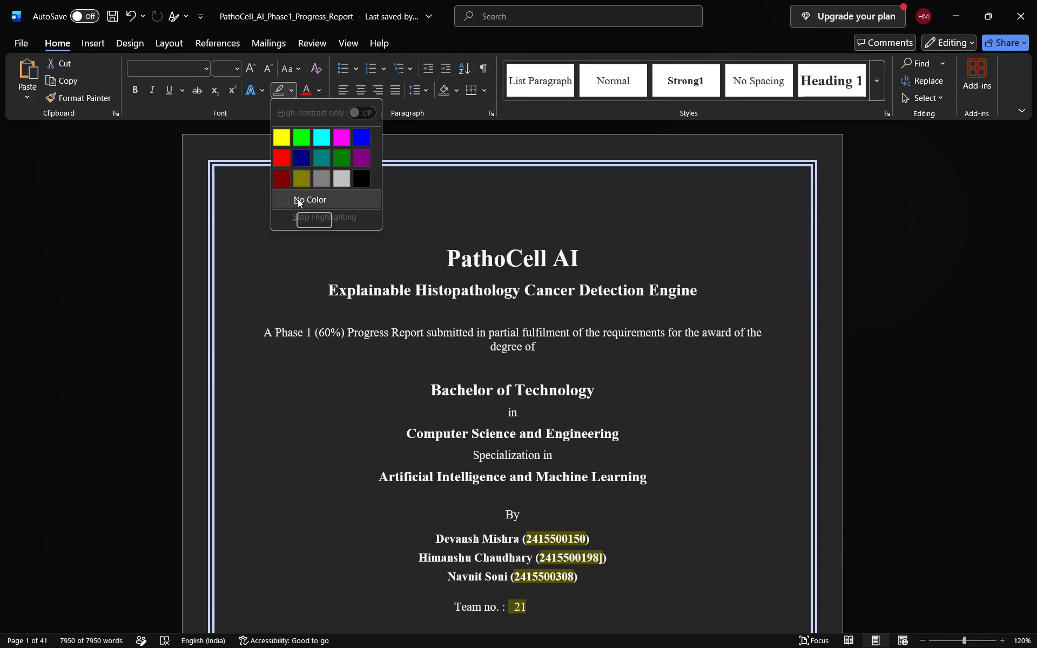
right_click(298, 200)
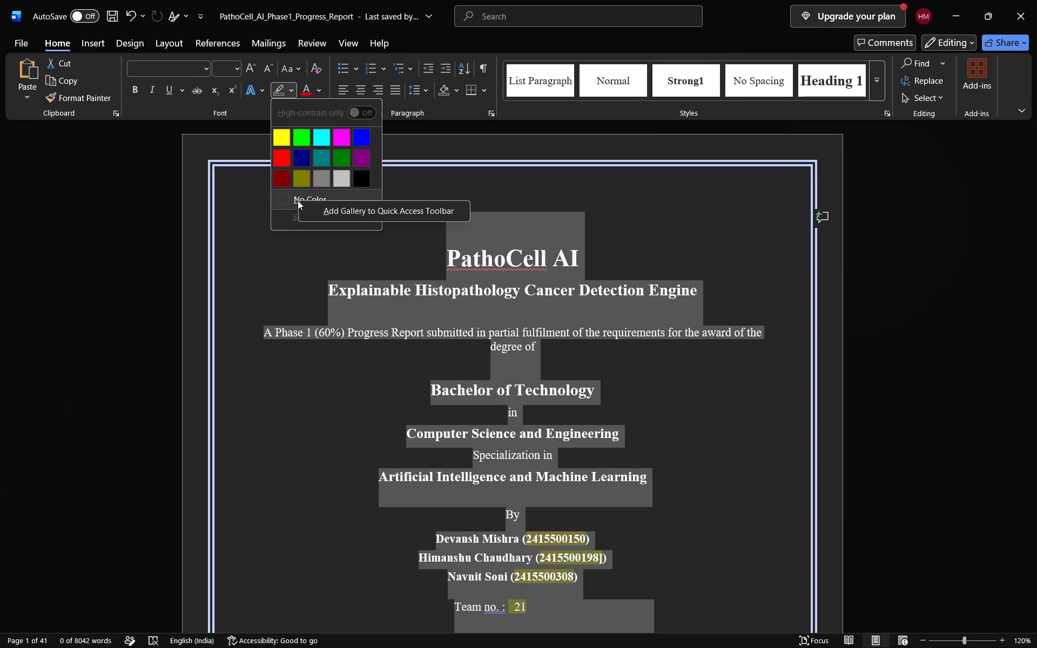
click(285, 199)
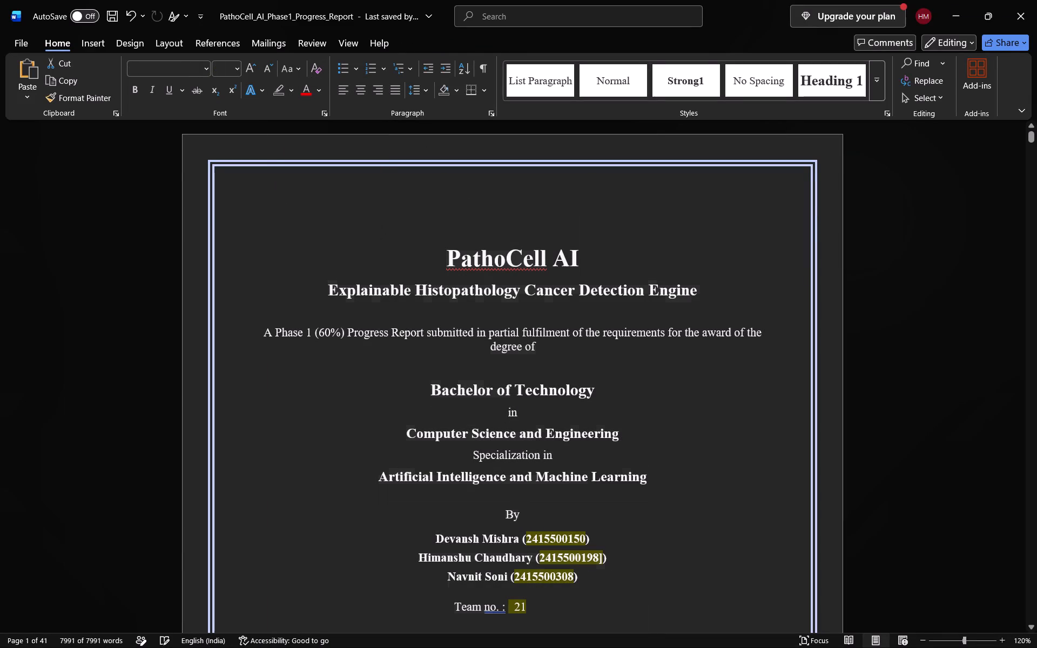
Examine the whole report, through to the final appendix page and back to the acknowledgement page, for remaining yellow highlights.
scroll(507, 393, down, 11)
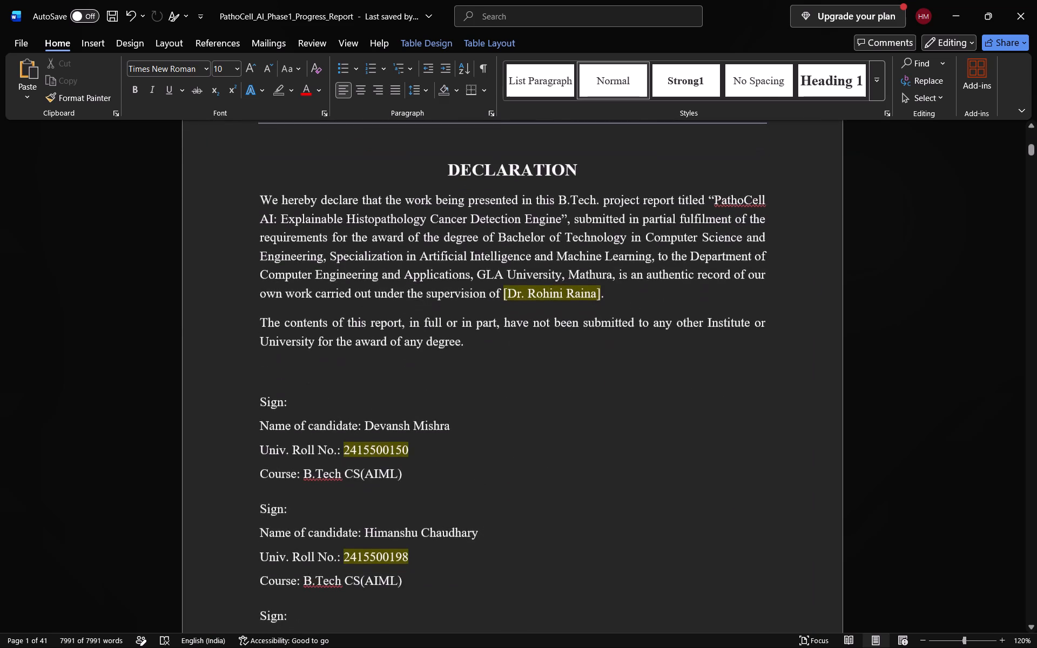
scroll(536, 424, down, 17)
scroll(536, 424, down, 9)
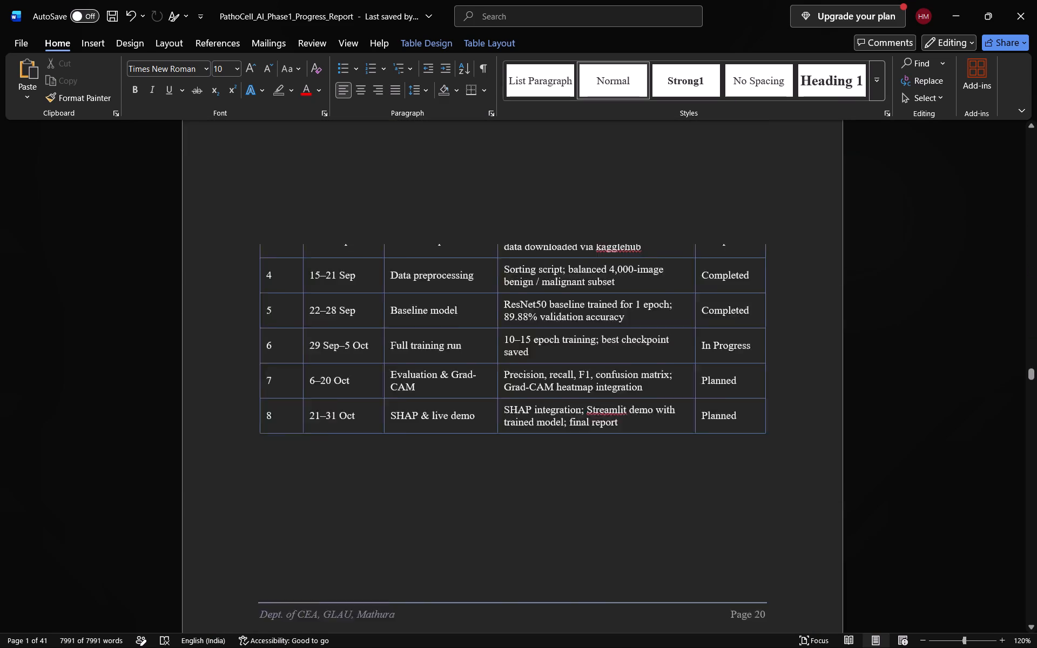
scroll(536, 424, down, 9)
scroll(536, 424, down, 16)
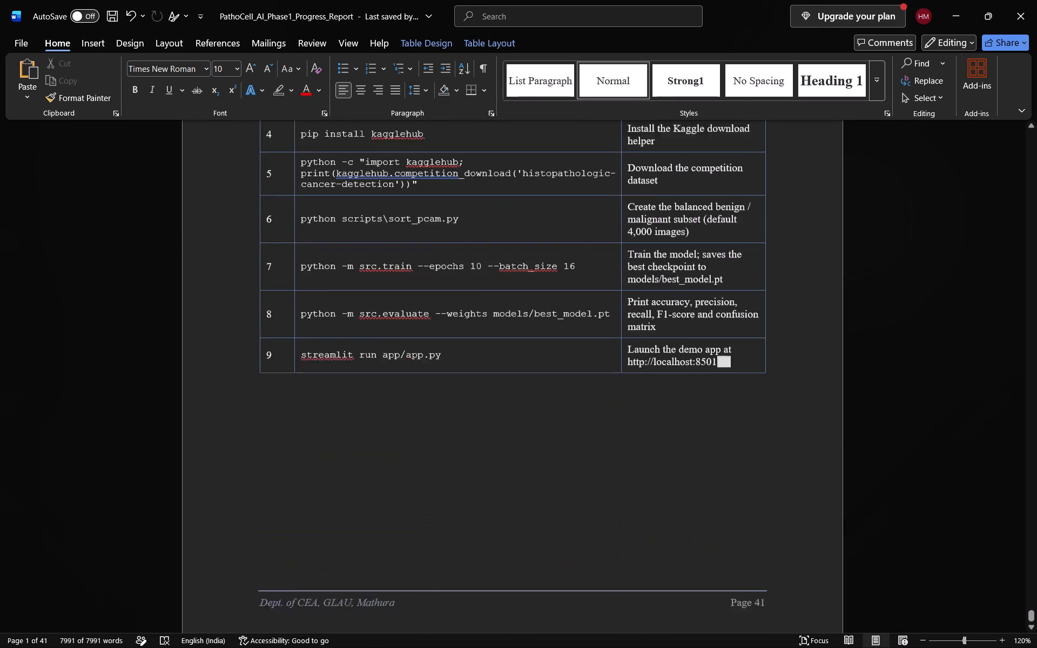
scroll(536, 424, down, 10)
scroll(536, 424, up, 11)
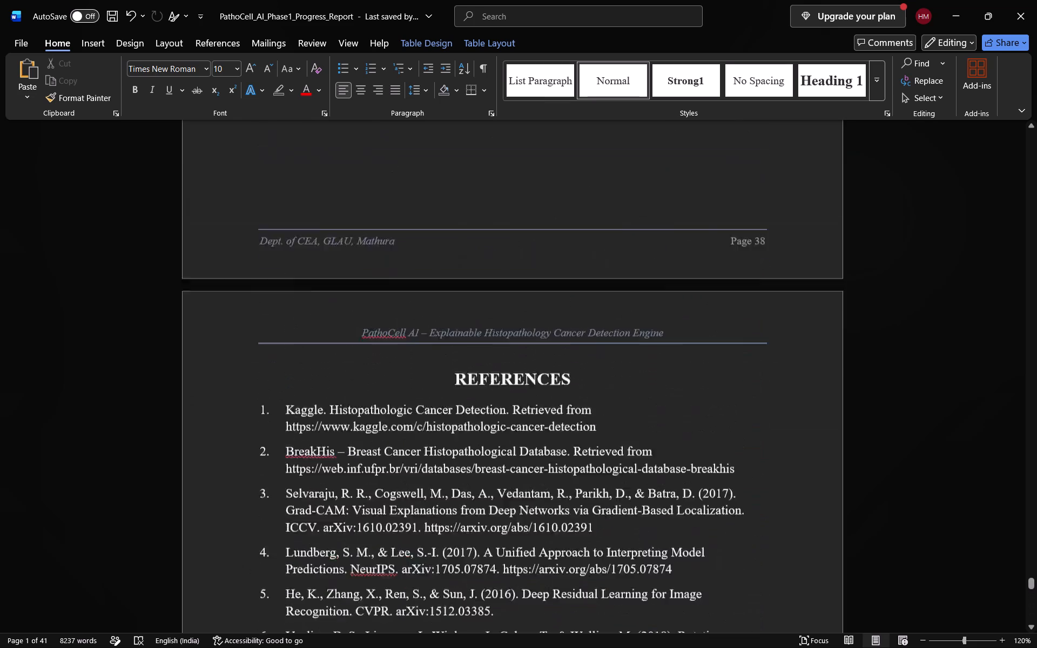
scroll(536, 424, up, 7)
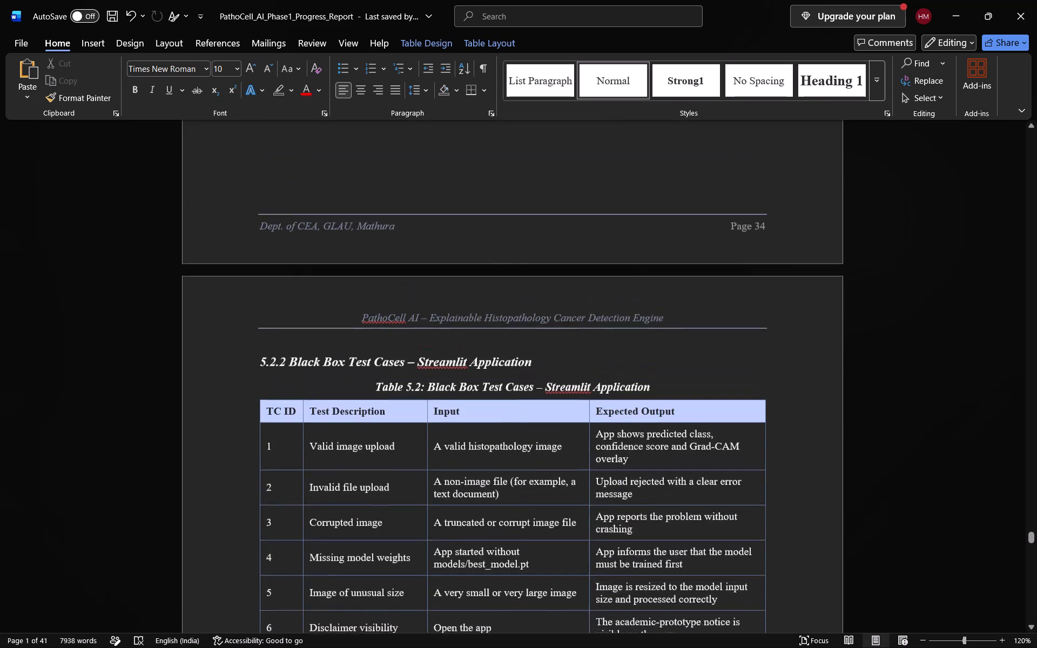
scroll(536, 424, up, 6)
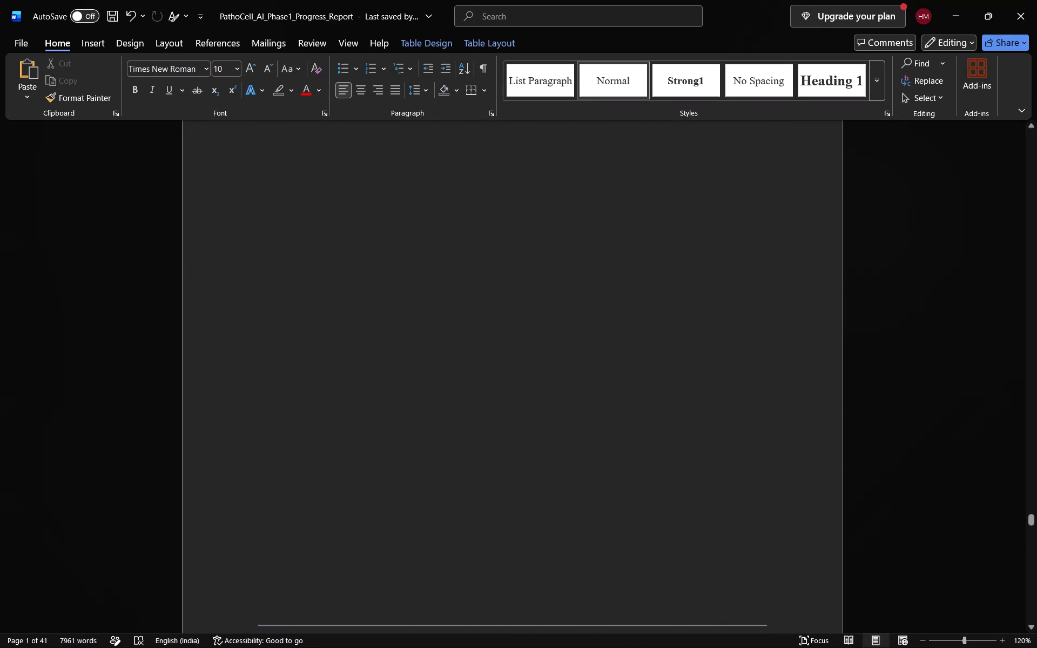
scroll(536, 424, up, 5)
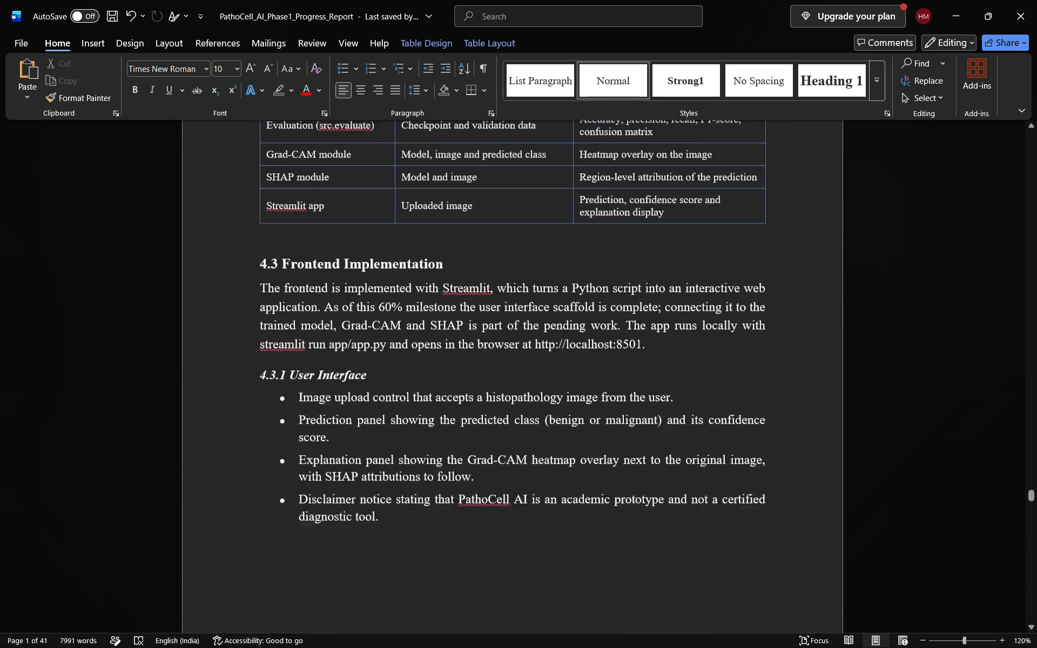
scroll(536, 424, up, 5)
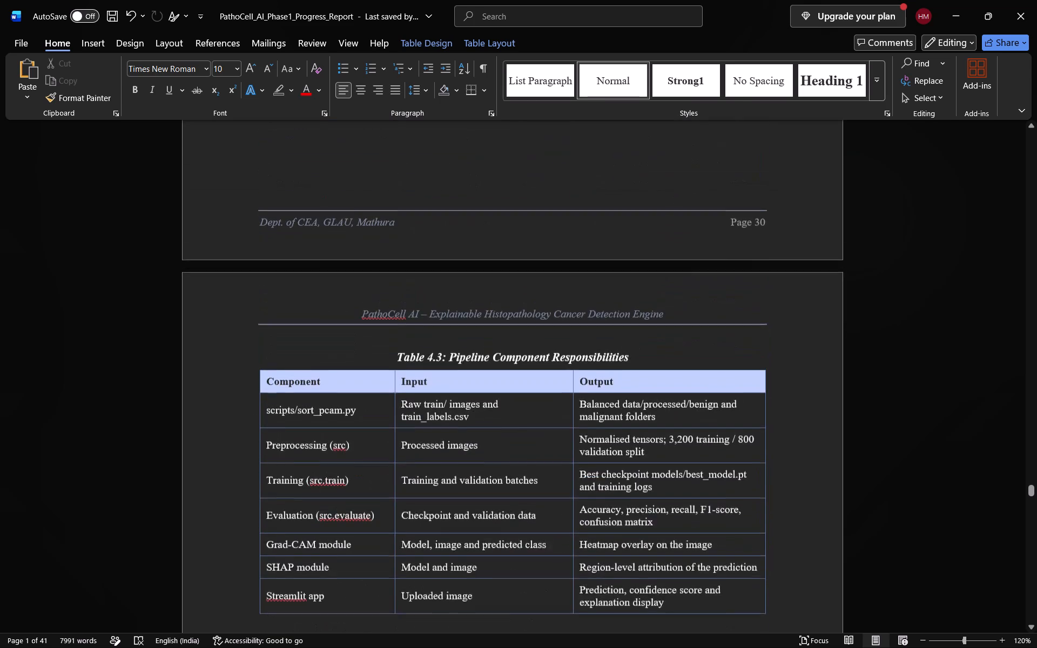
scroll(536, 424, up, 6)
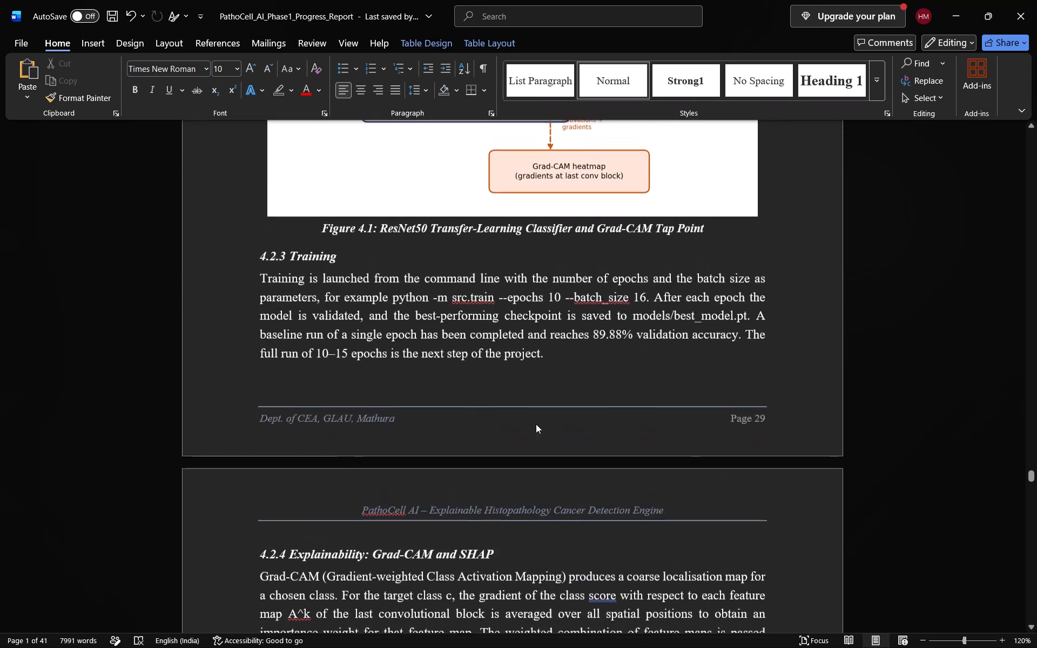
scroll(536, 424, up, 6)
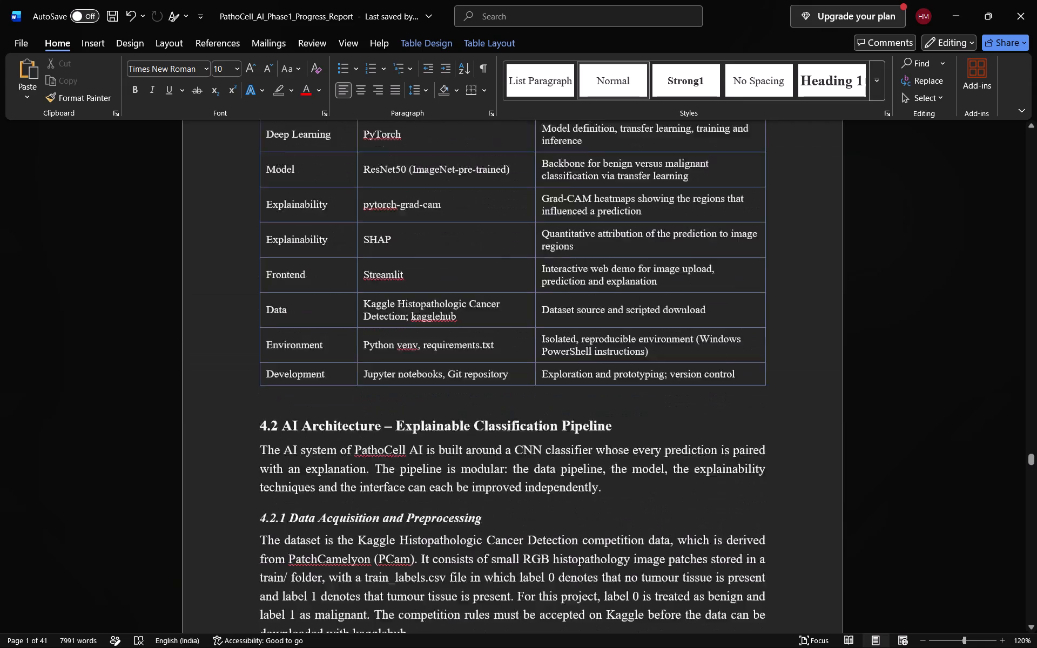
scroll(536, 424, up, 6)
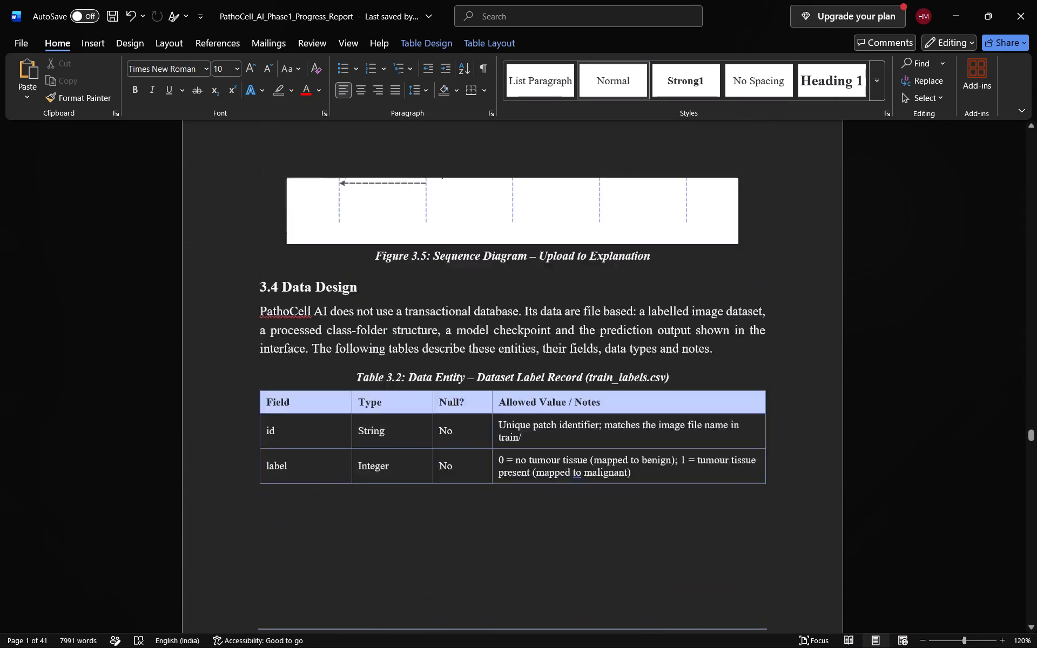
scroll(536, 424, up, 6)
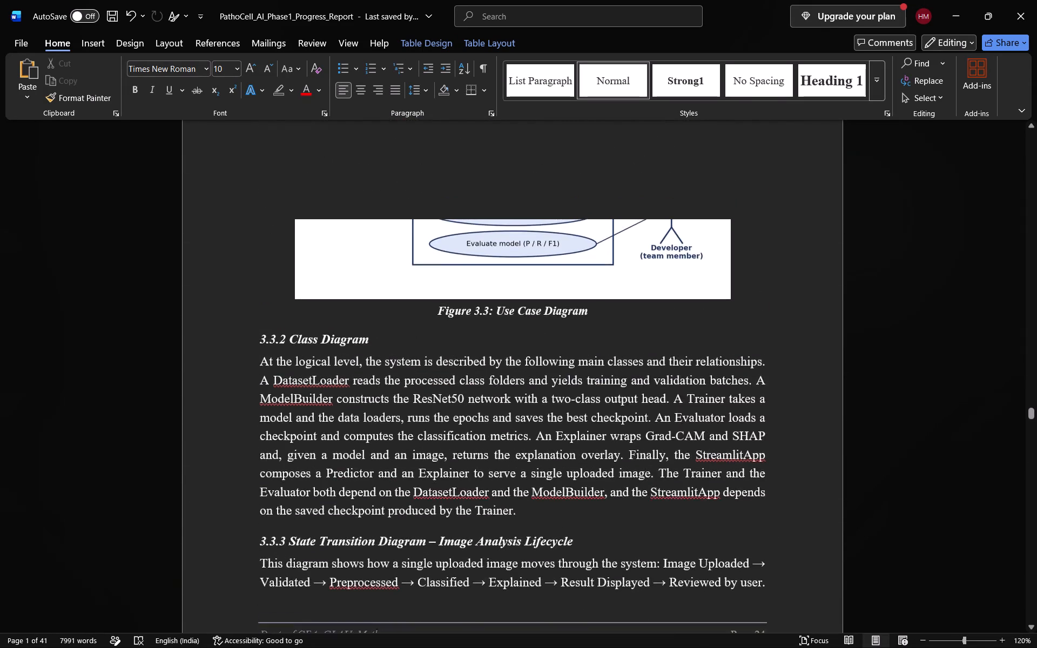
scroll(536, 424, up, 14)
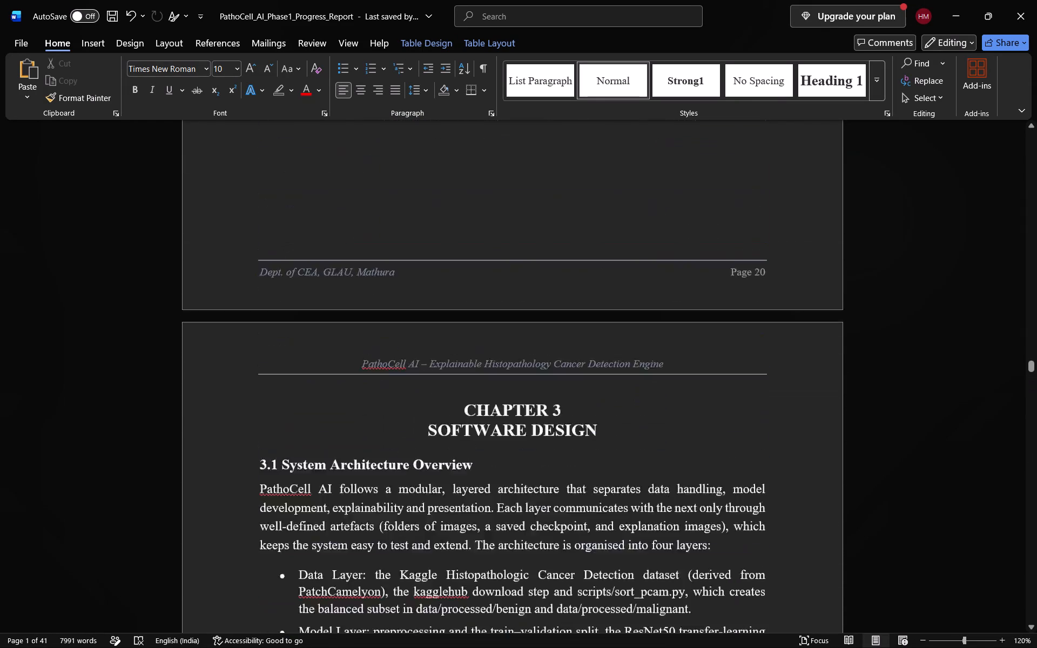
scroll(536, 424, up, 7)
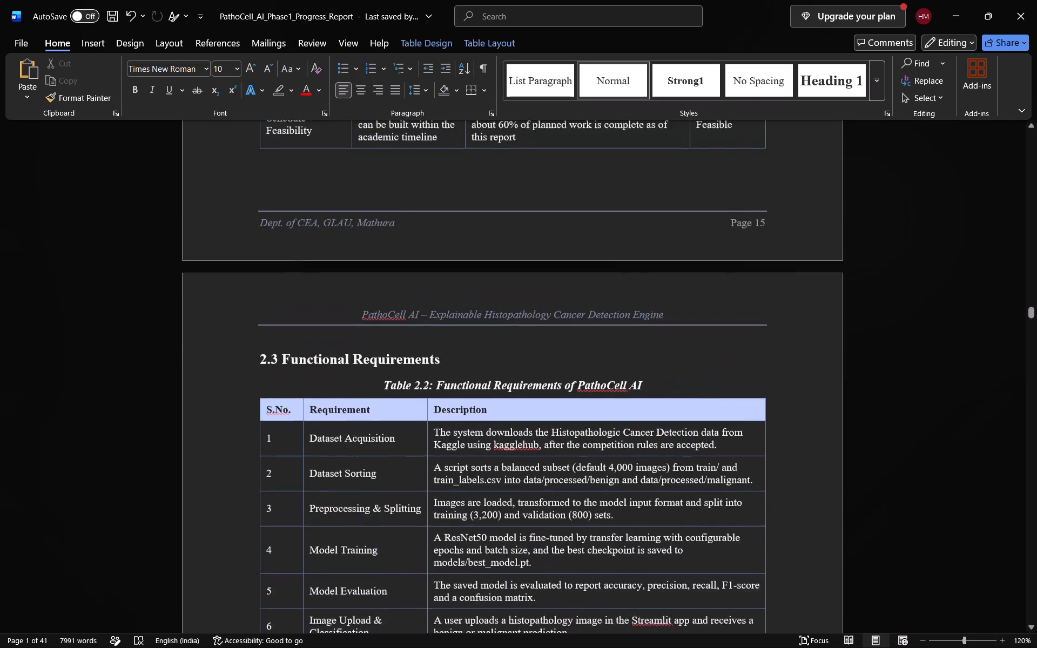
scroll(536, 424, up, 12)
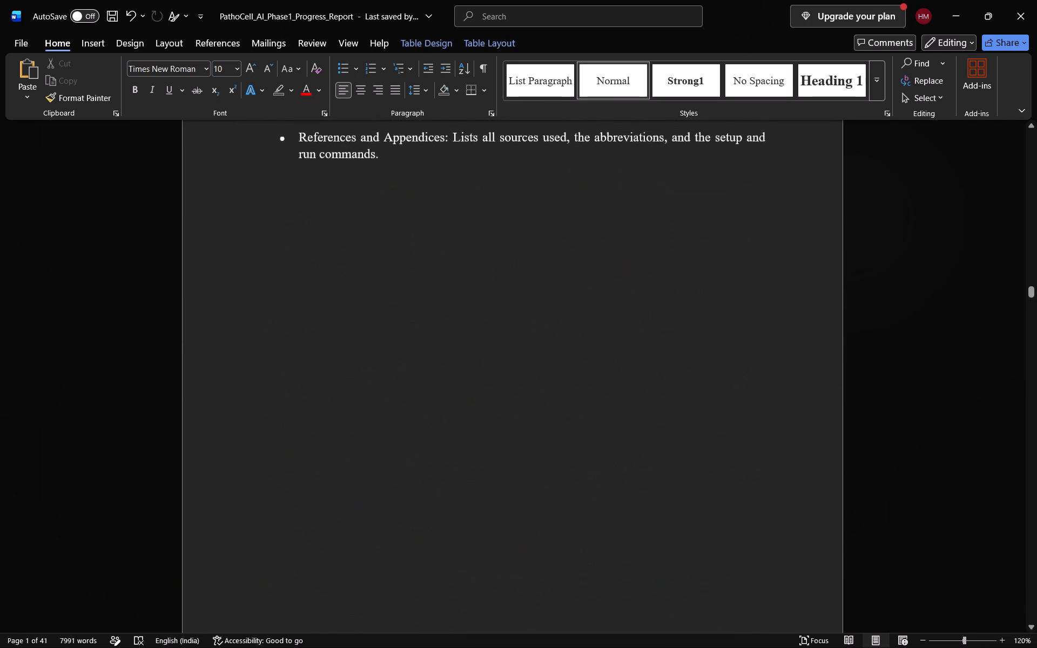
scroll(536, 424, up, 10)
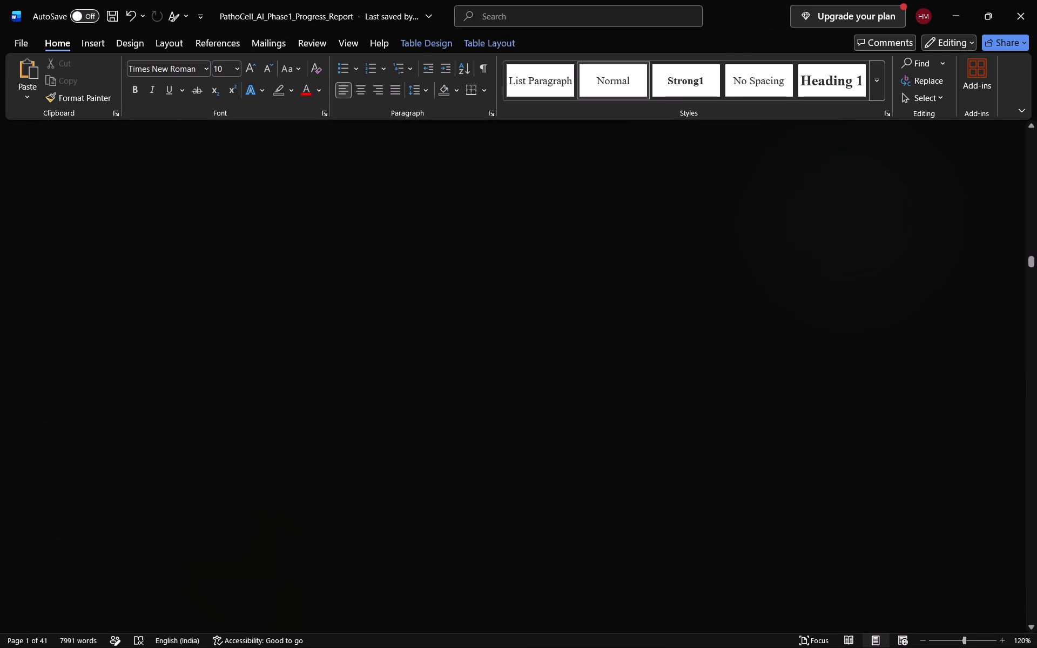
scroll(536, 424, up, 2)
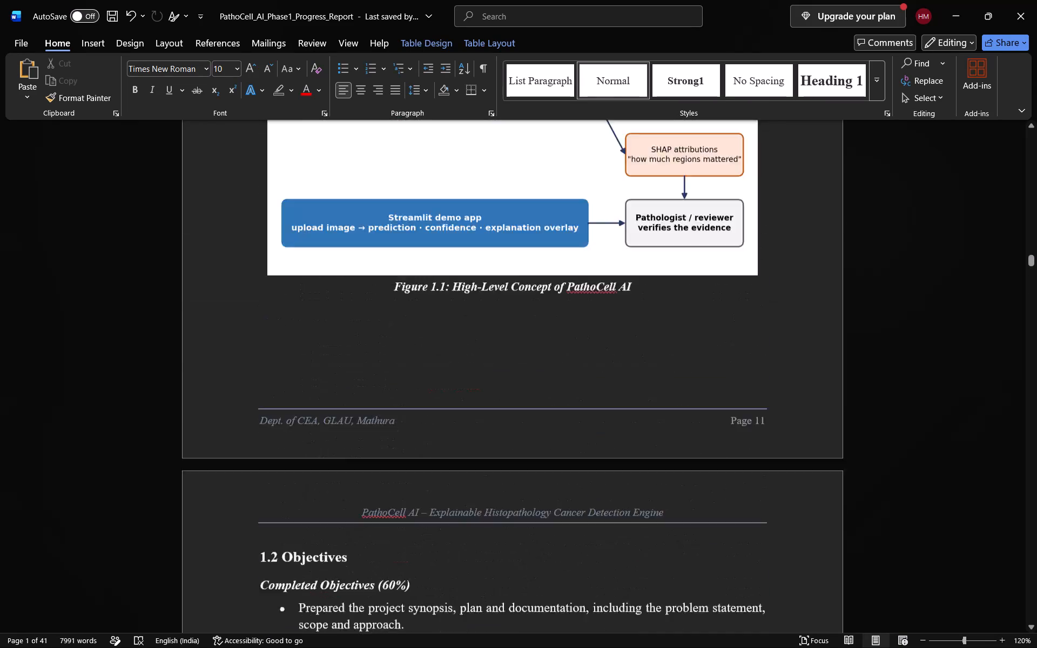
scroll(536, 424, up, 8)
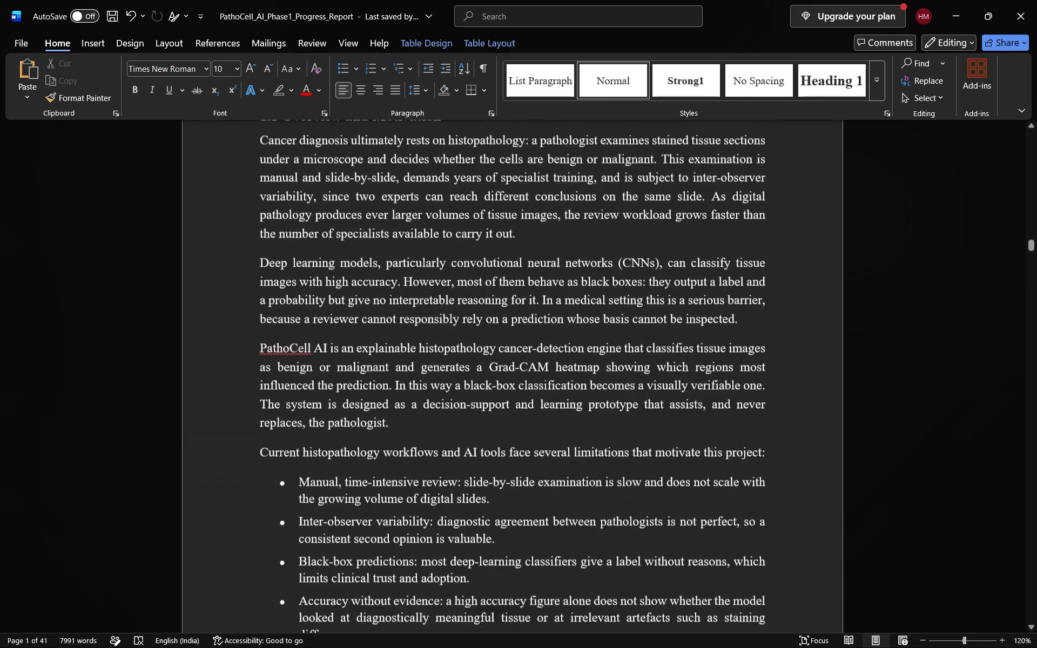
scroll(536, 424, up, 7)
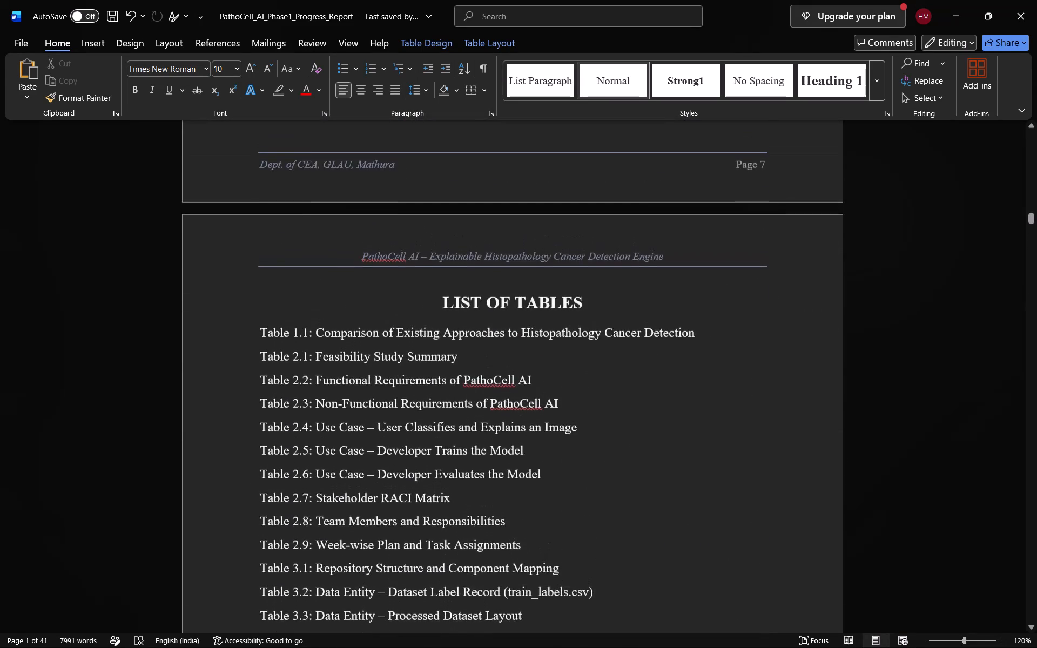
scroll(536, 424, up, 6)
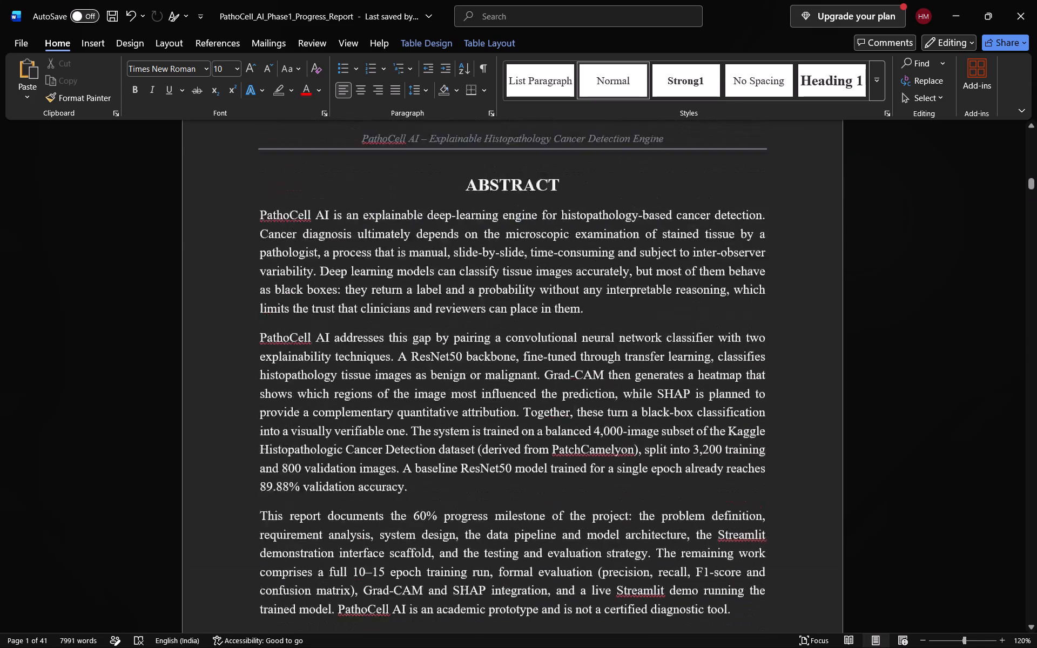
scroll(536, 424, up, 2)
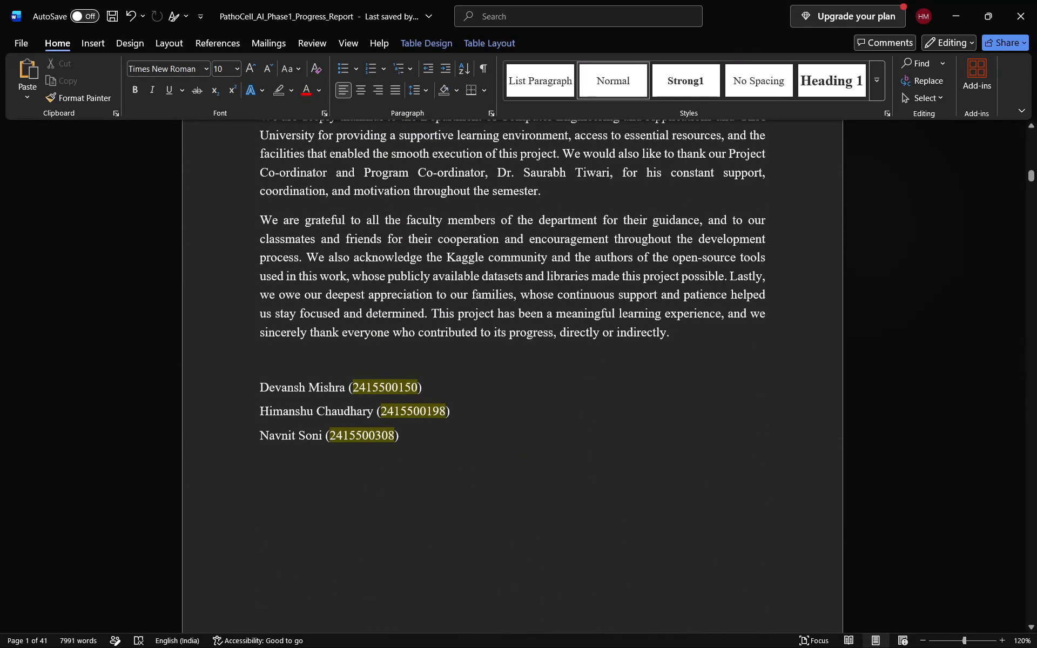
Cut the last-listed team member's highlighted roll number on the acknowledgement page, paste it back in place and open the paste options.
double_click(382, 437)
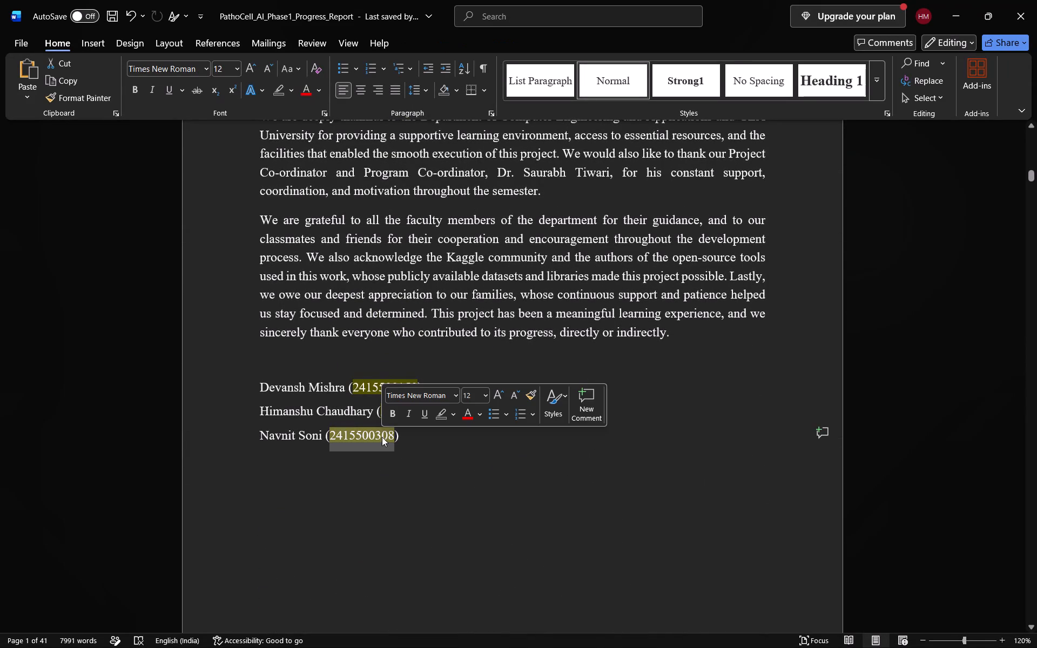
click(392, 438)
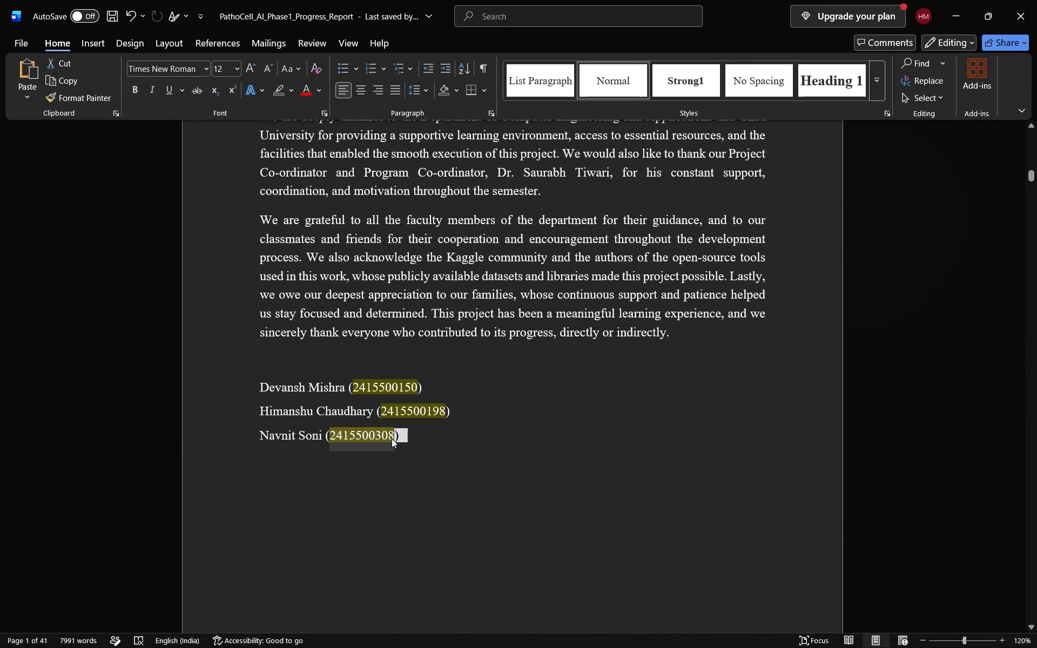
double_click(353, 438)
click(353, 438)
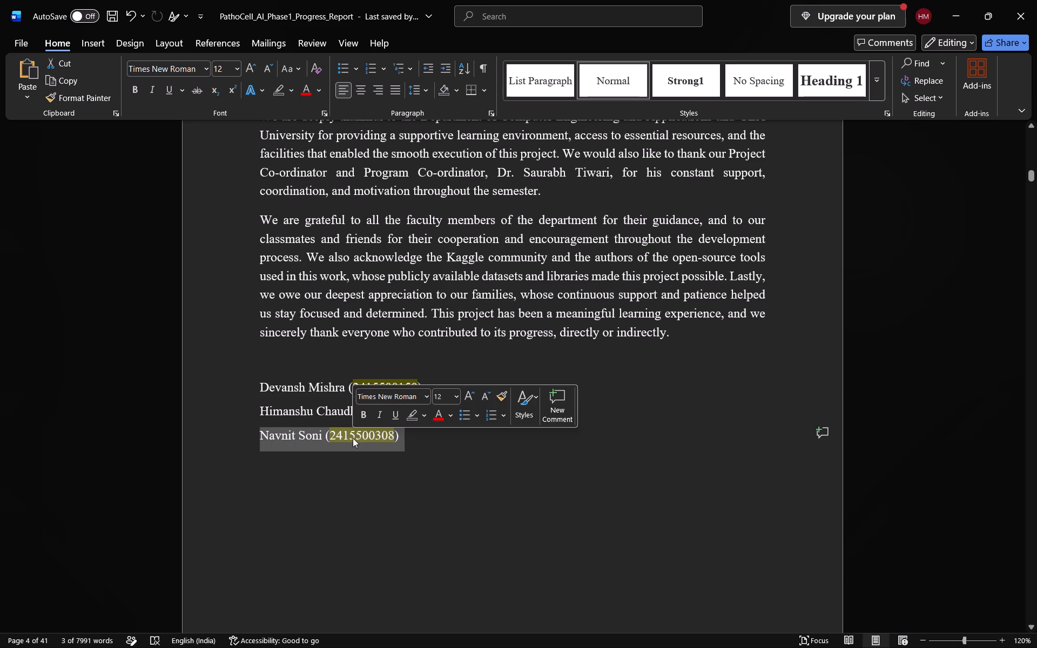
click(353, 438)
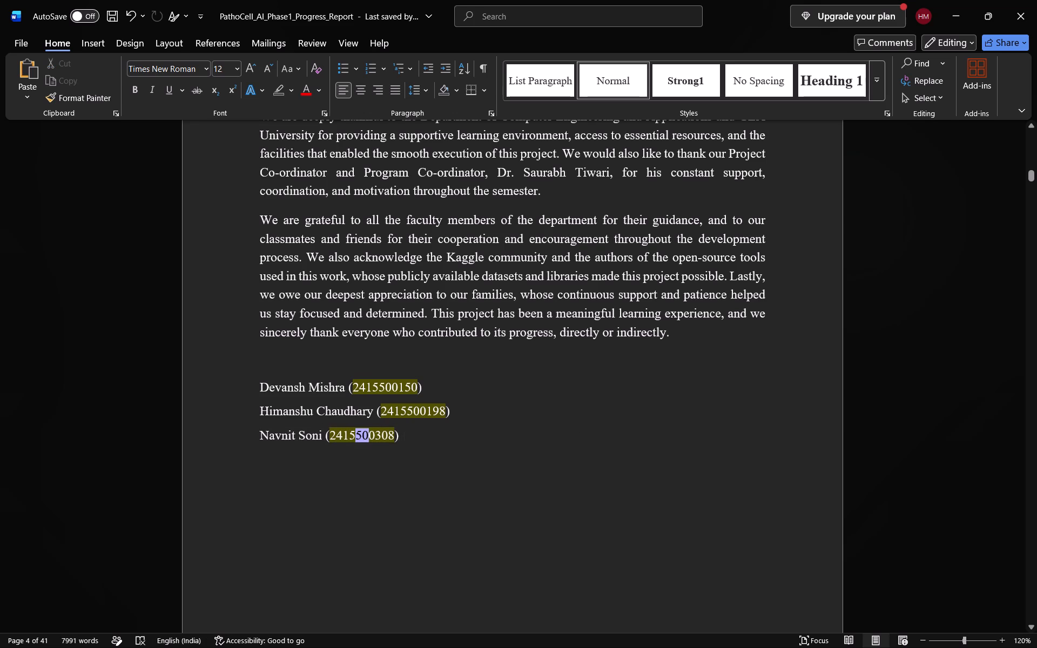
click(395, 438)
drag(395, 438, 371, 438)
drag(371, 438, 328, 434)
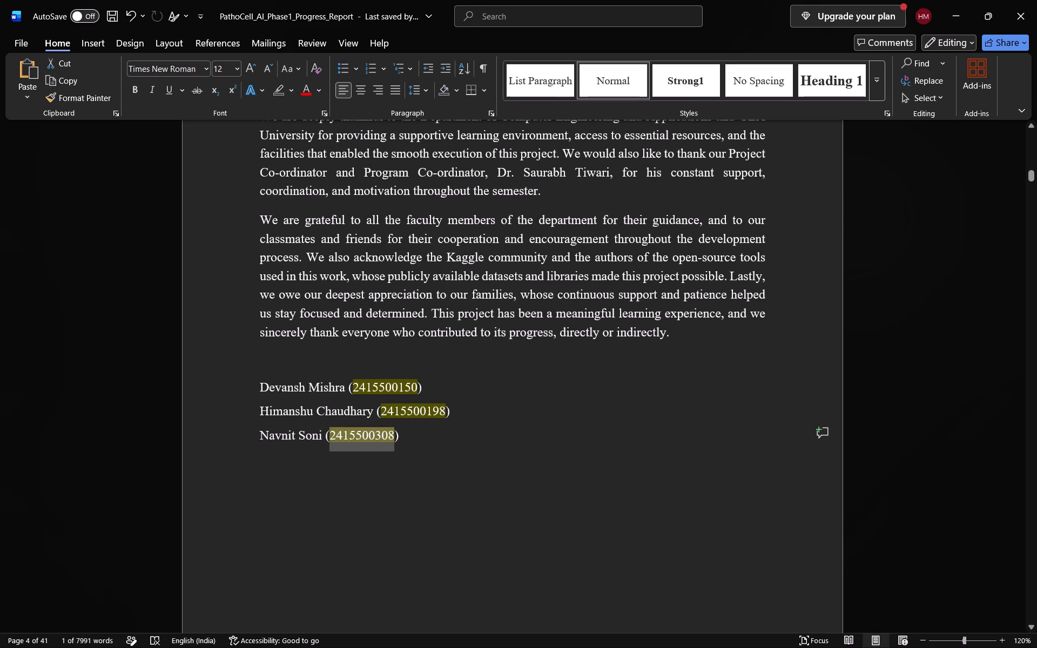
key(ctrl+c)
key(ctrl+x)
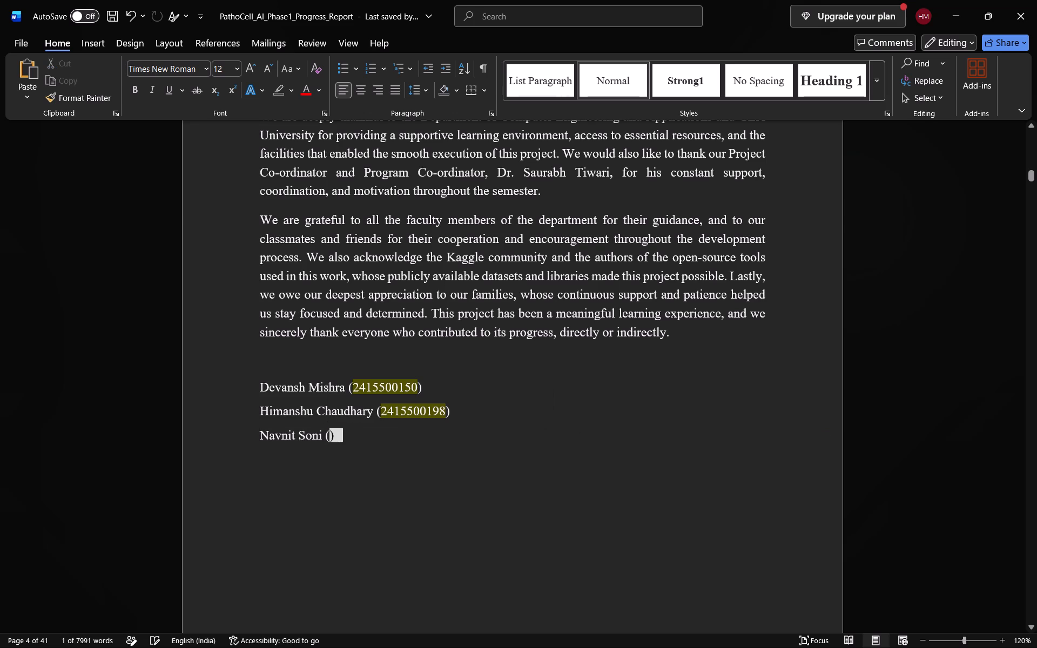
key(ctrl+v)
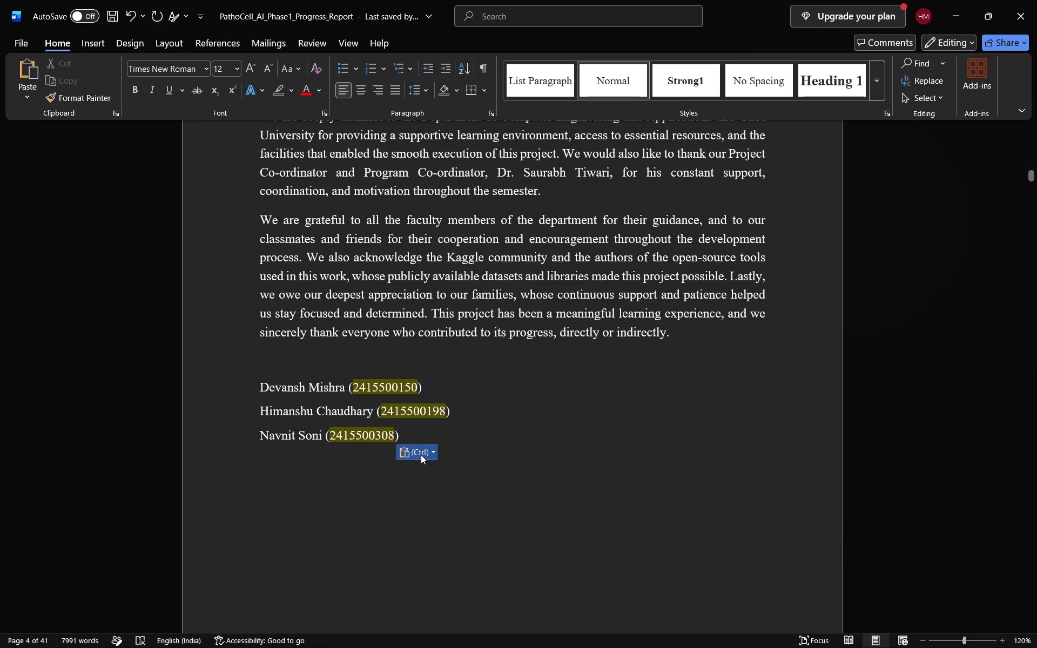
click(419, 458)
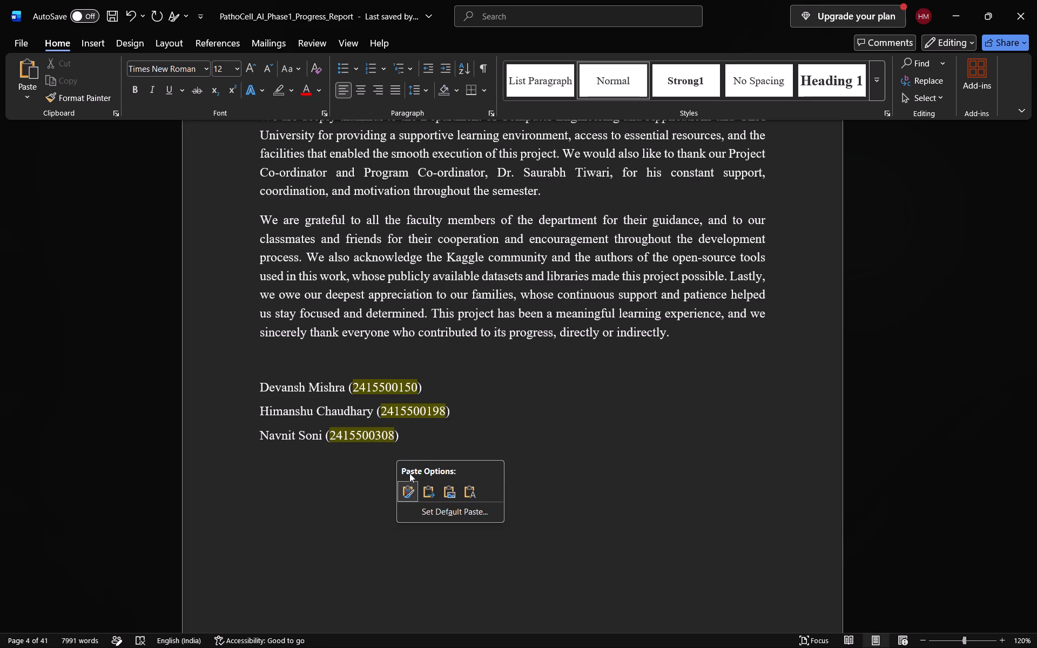
Delete the last-listed team member's highlighted roll number from inside its parentheses on the acknowledgement page.
click(392, 435)
key(BackSpace)
key(BackSpace)
key(BackSpace)
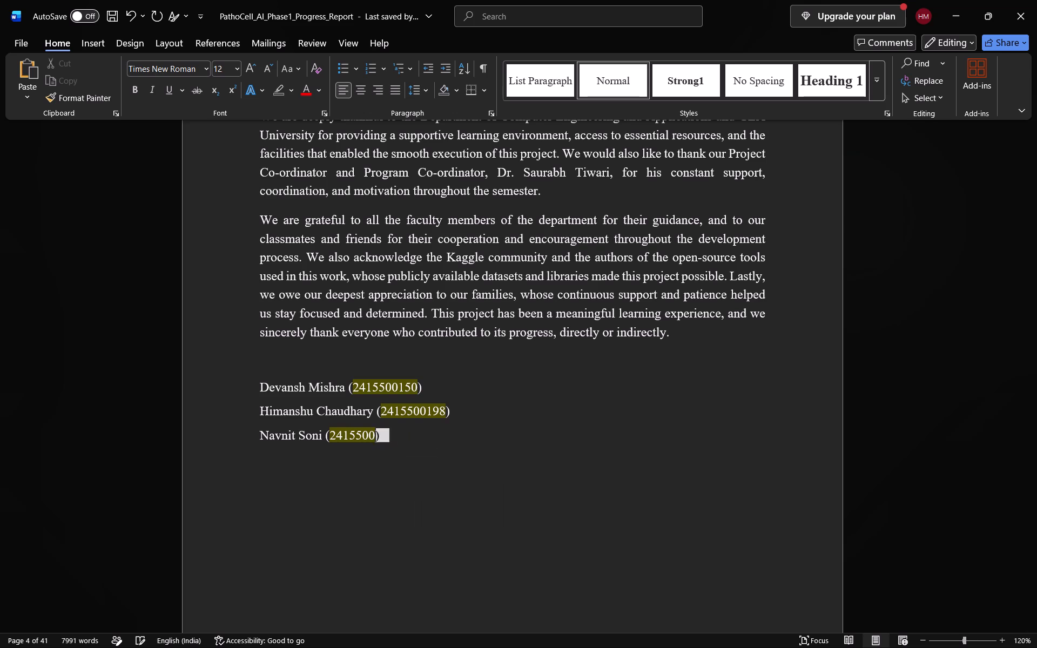
key(BackSpace)
key(BackSpace)
key(BackSpace)
key(BackSpace)
key(BackSpace)
key(BackSpace)
key(BackSpace)
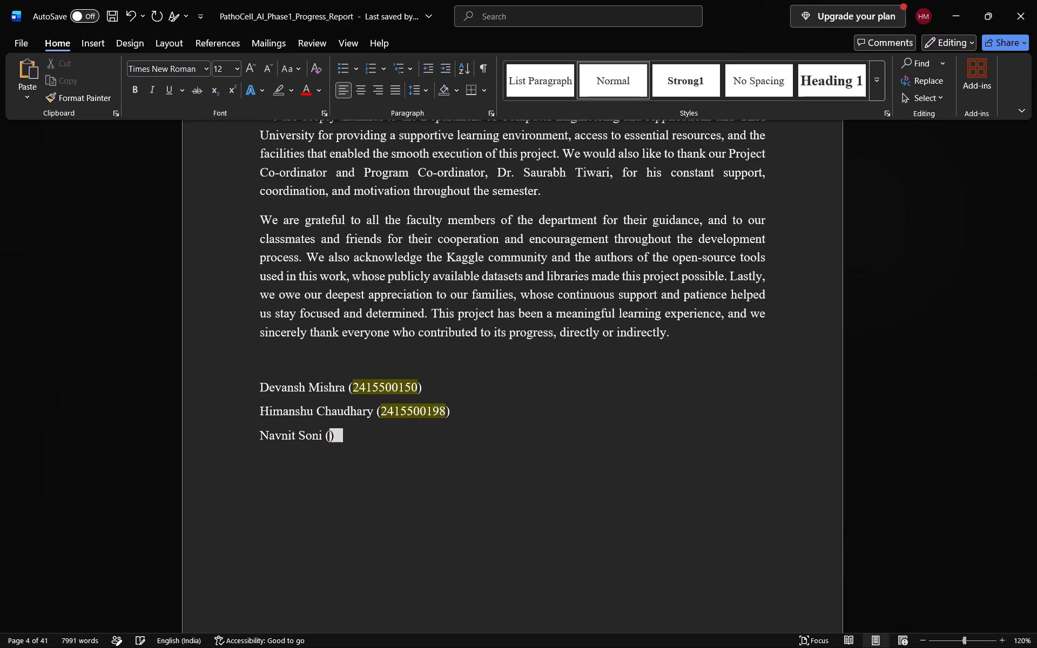
Re-enter the last-listed team member's roll number inside the empty parentheses on the acknowledgement page.
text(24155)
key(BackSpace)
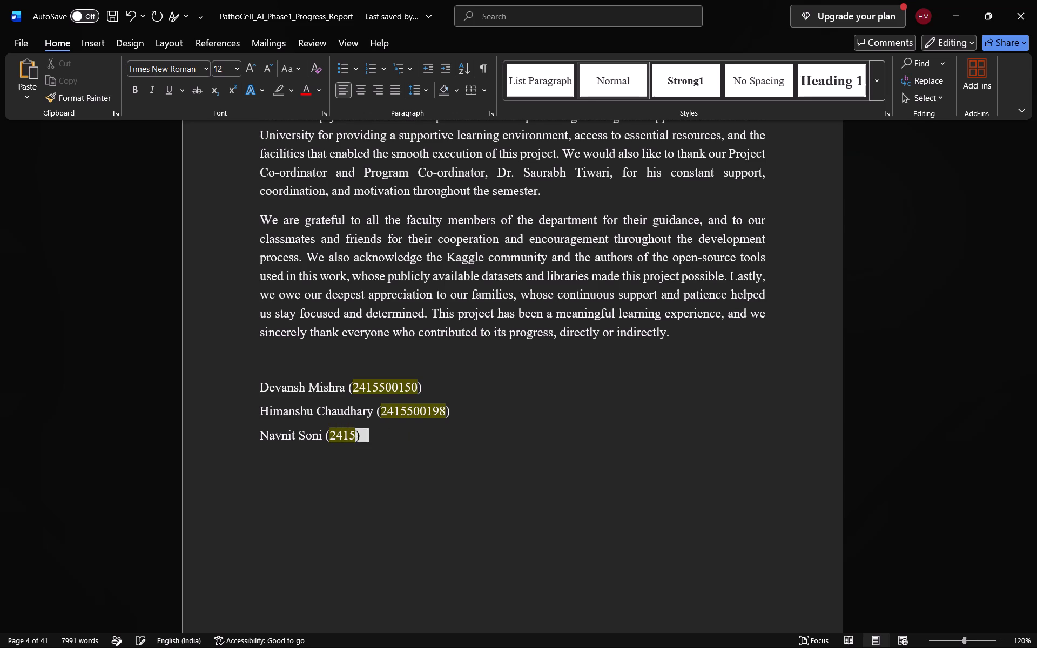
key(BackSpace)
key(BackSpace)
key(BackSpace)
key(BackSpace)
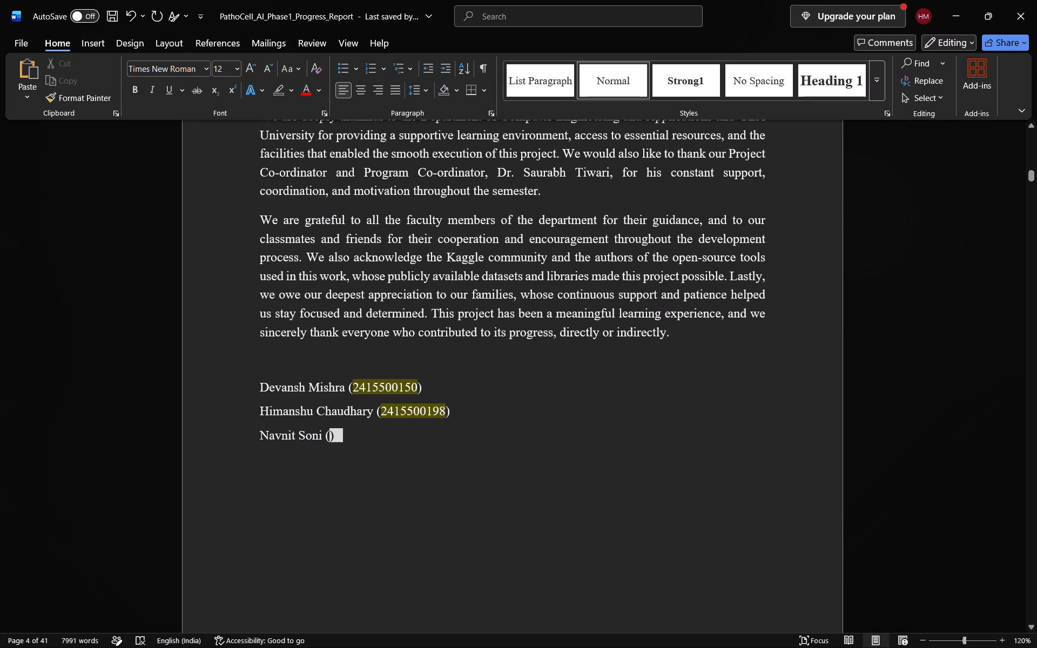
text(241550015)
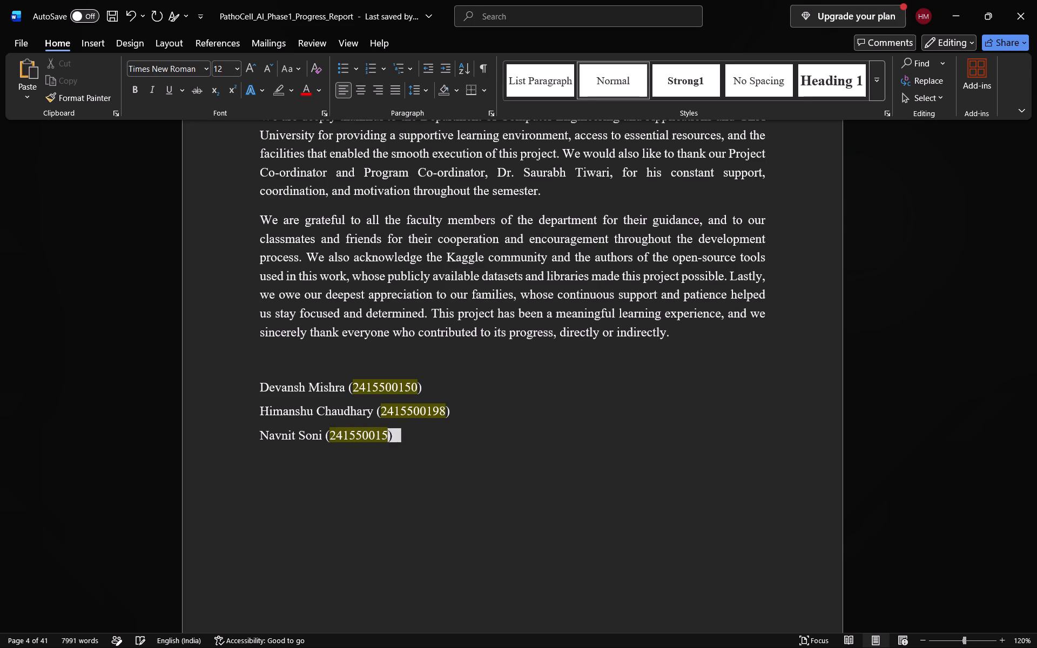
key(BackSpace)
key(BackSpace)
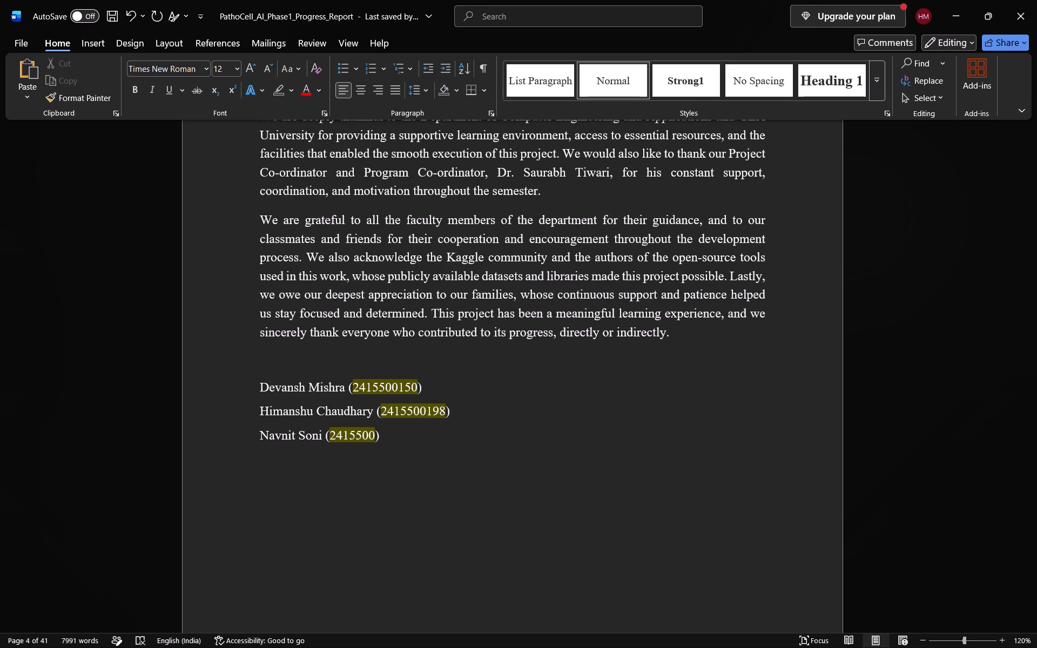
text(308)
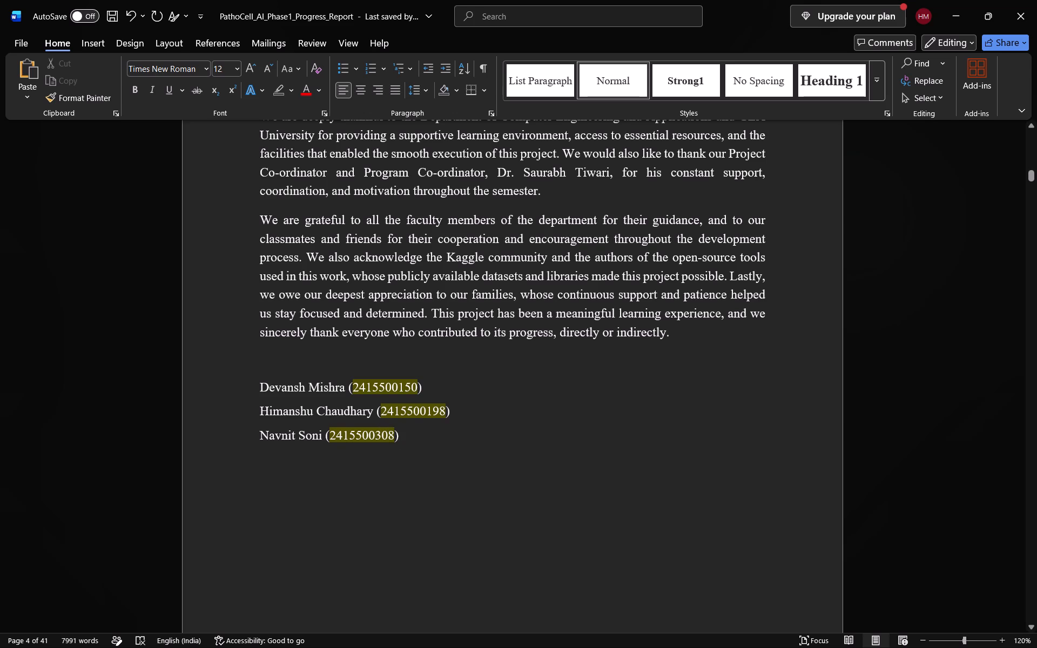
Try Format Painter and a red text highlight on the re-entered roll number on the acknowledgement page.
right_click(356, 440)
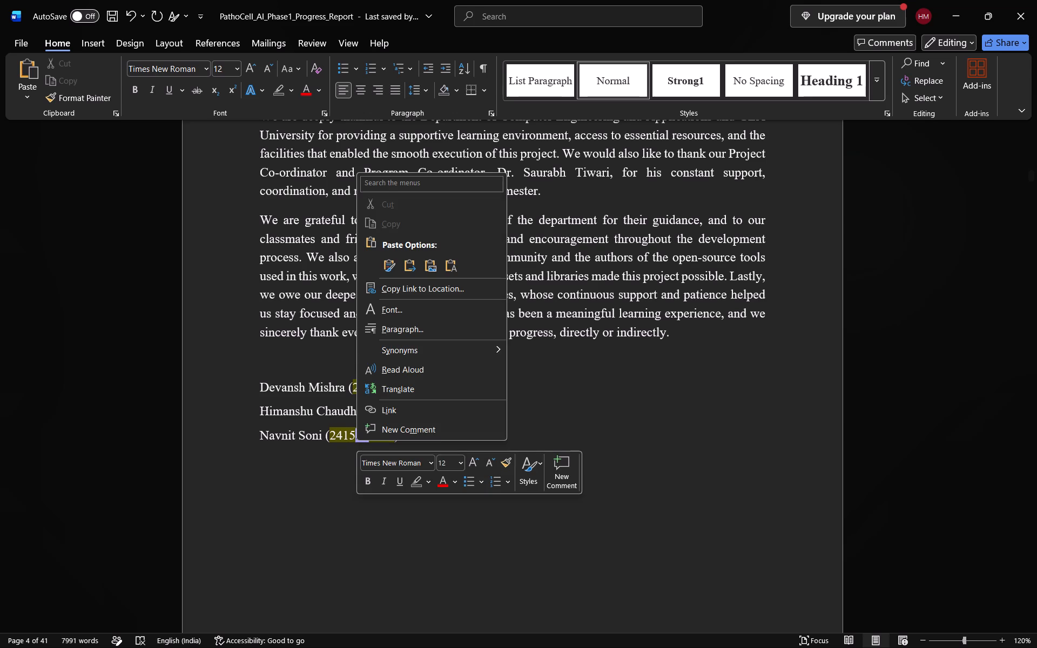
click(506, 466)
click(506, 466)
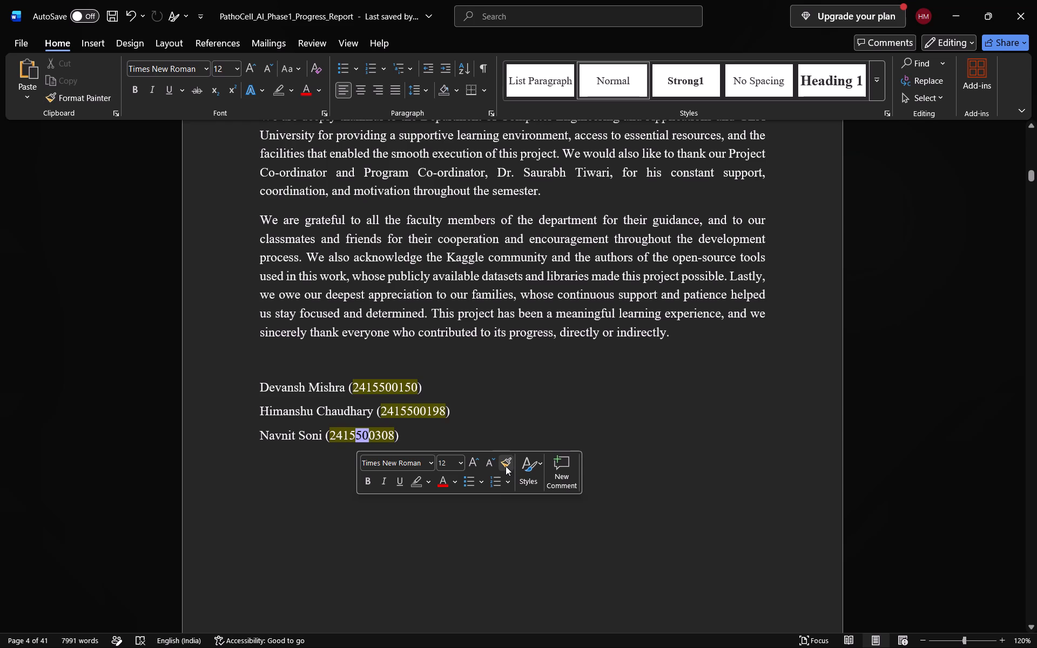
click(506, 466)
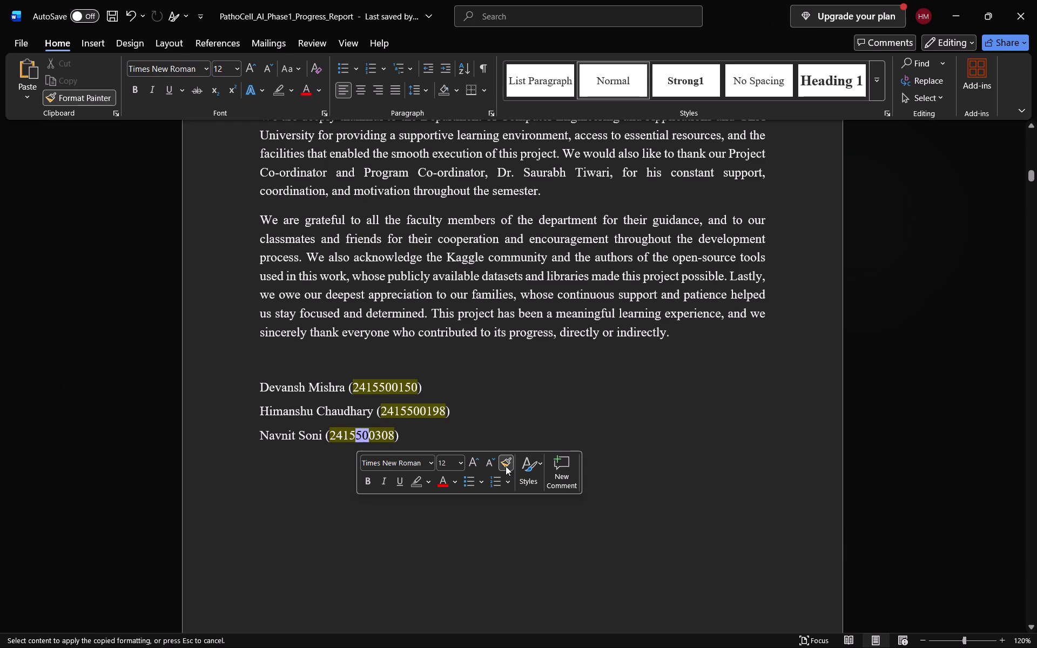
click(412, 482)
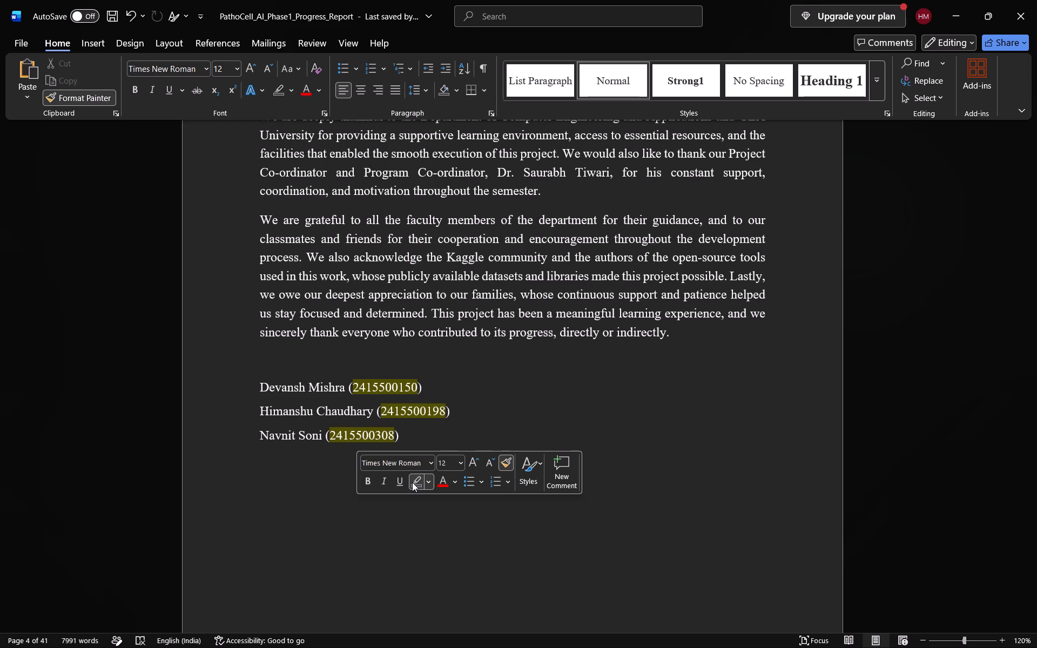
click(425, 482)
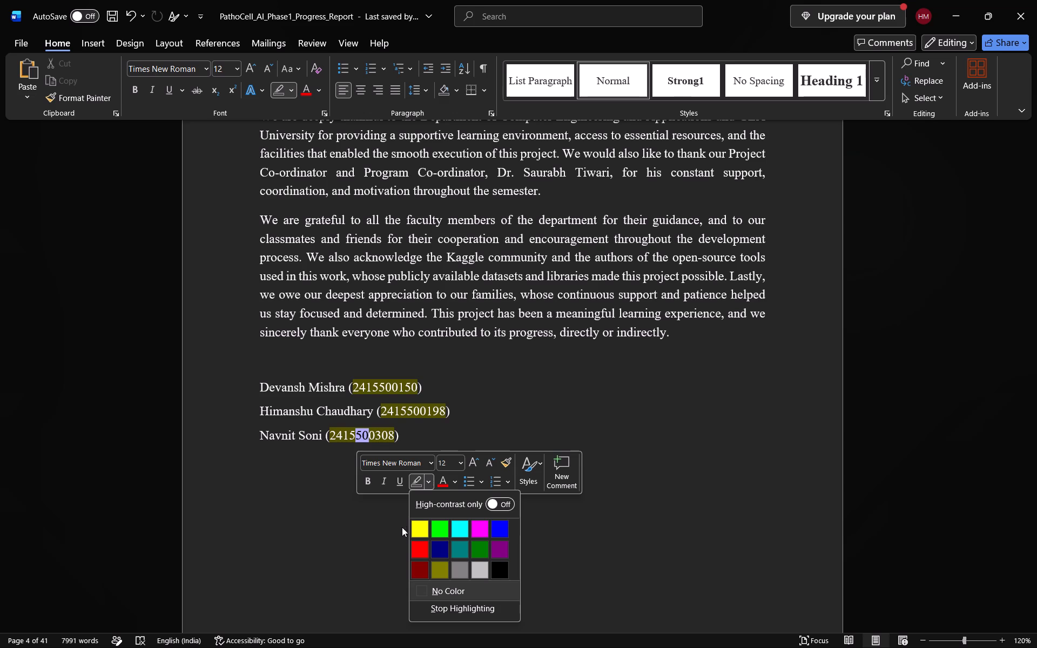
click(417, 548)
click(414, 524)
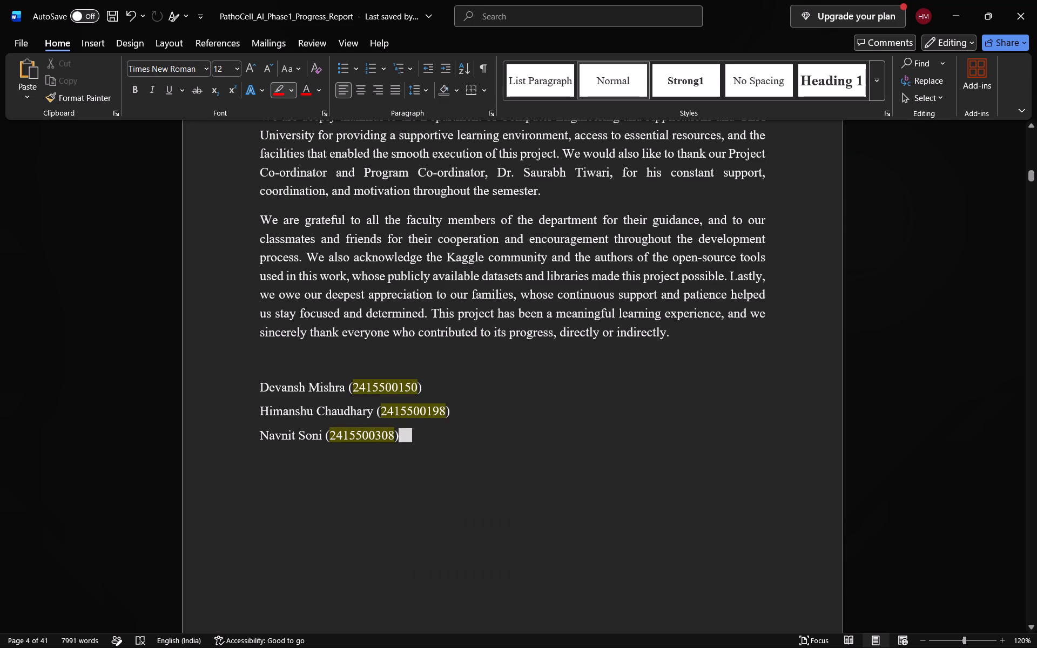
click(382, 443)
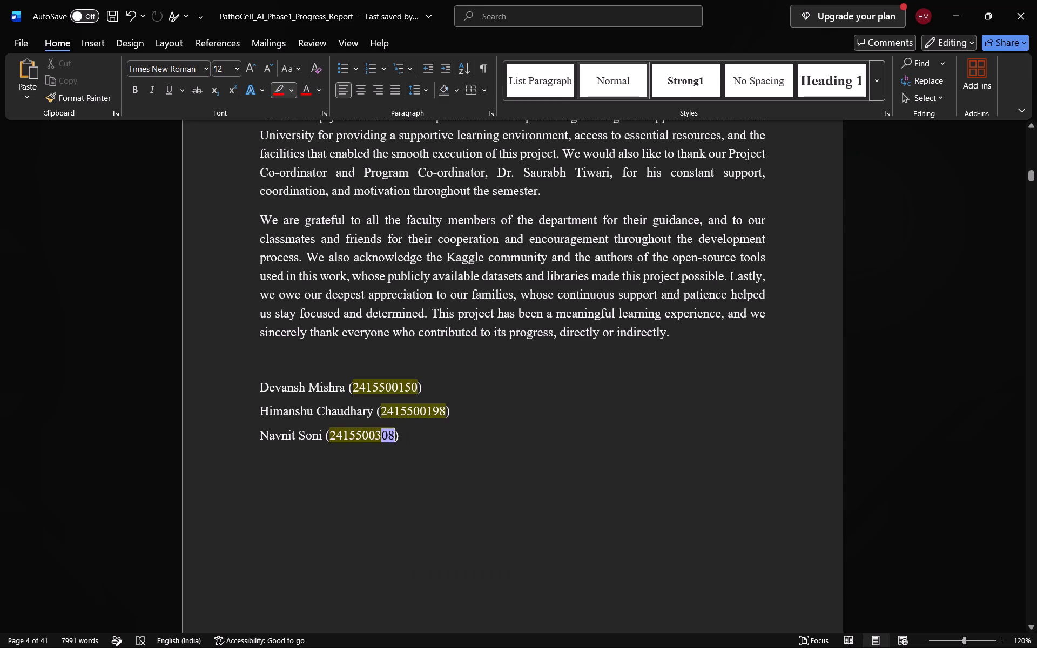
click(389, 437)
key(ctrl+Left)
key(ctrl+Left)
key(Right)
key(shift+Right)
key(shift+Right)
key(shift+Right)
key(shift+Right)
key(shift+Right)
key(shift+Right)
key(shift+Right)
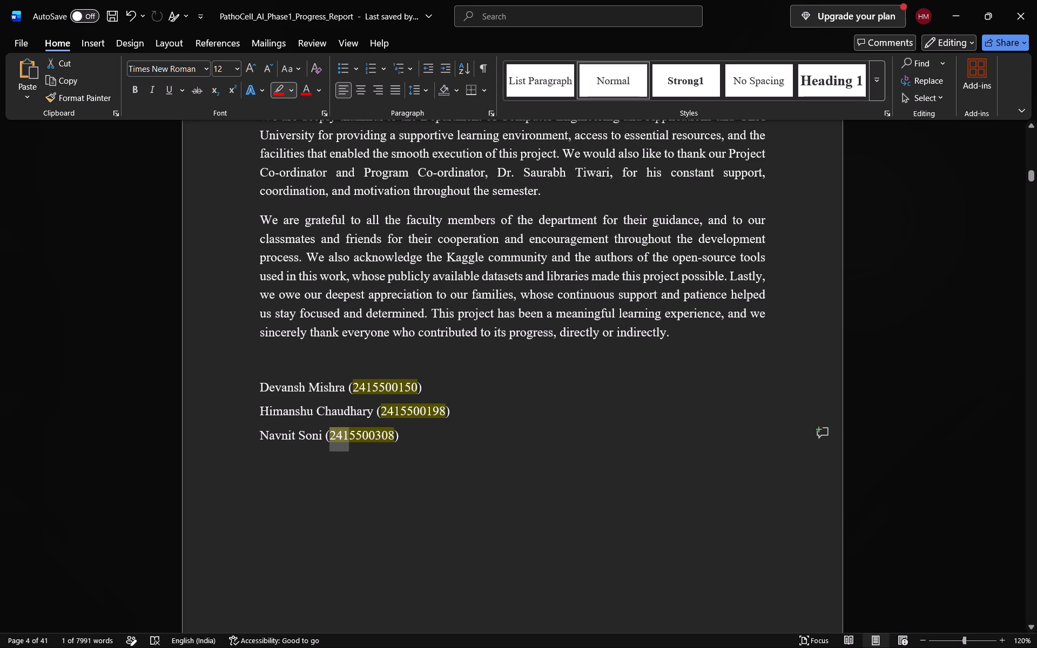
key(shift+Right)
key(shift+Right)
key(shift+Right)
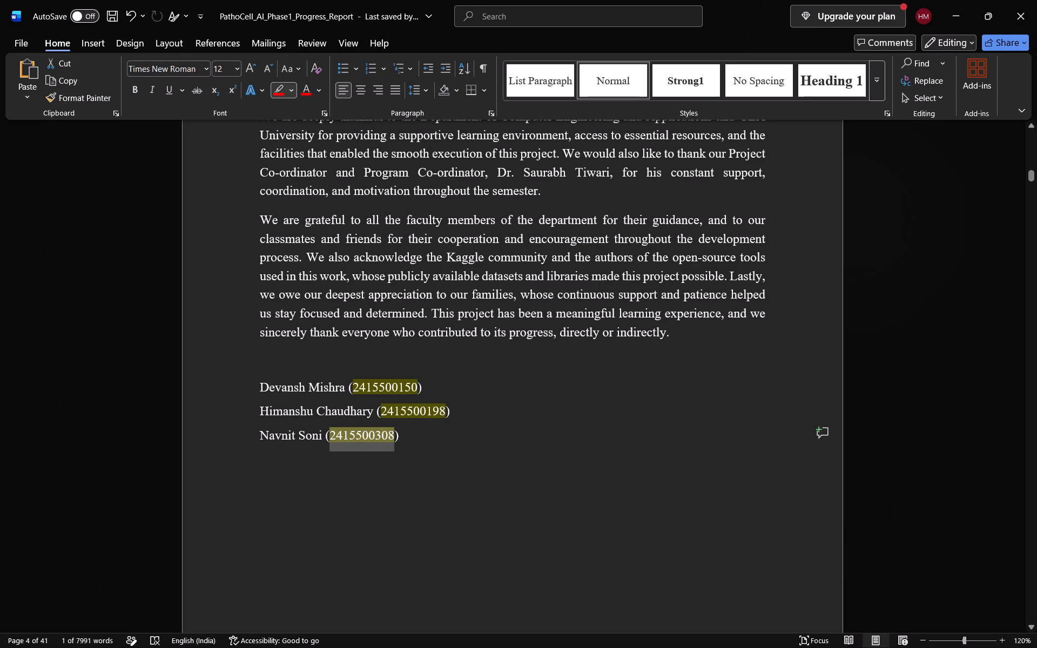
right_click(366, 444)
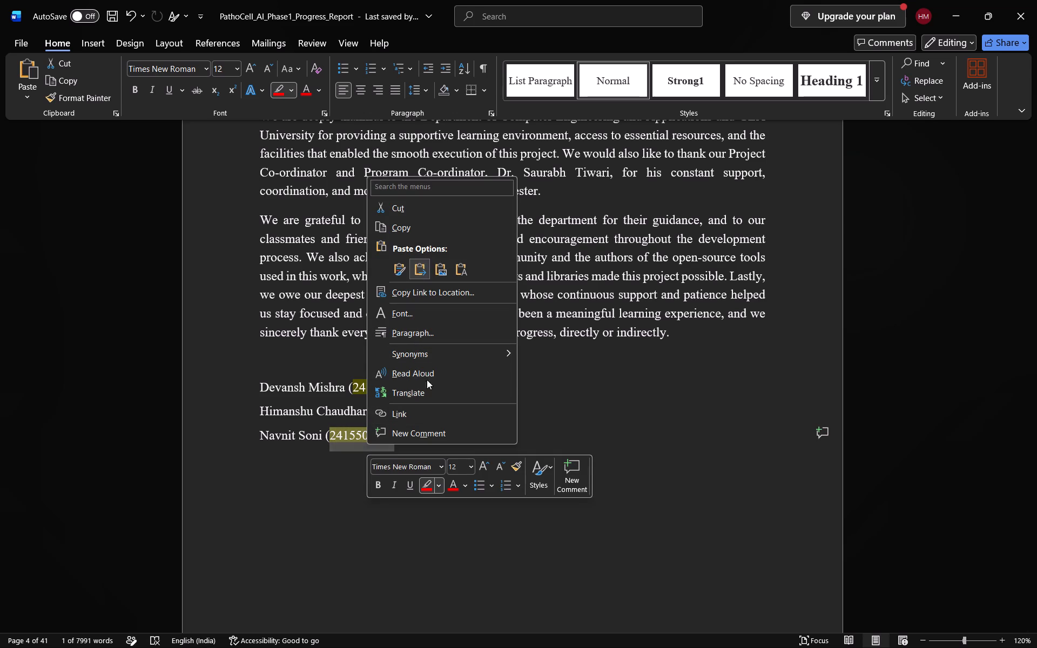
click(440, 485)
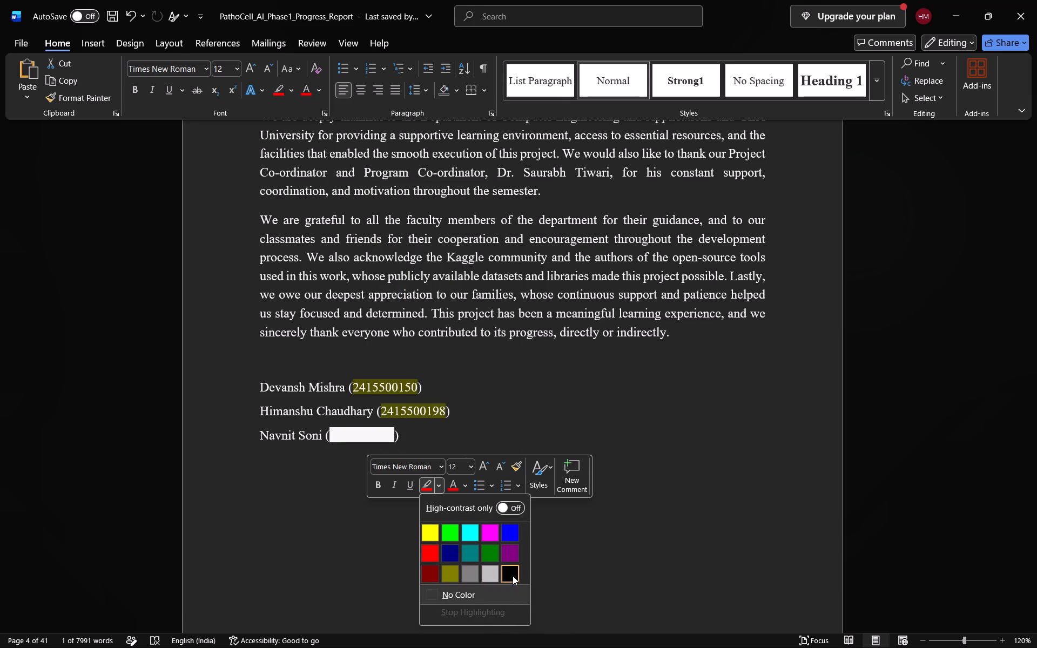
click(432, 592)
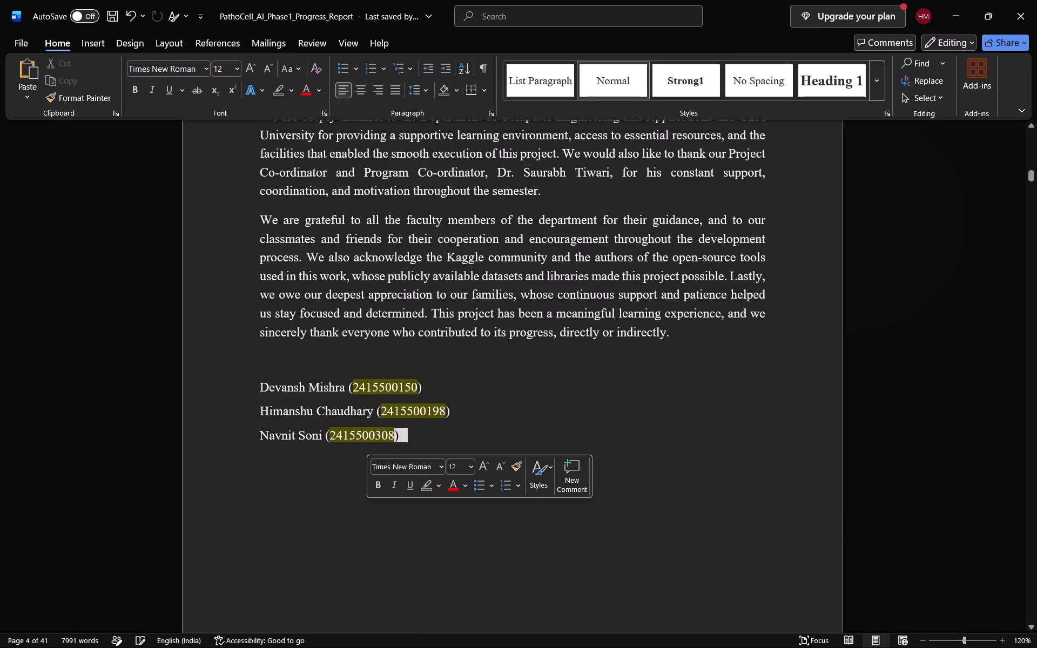
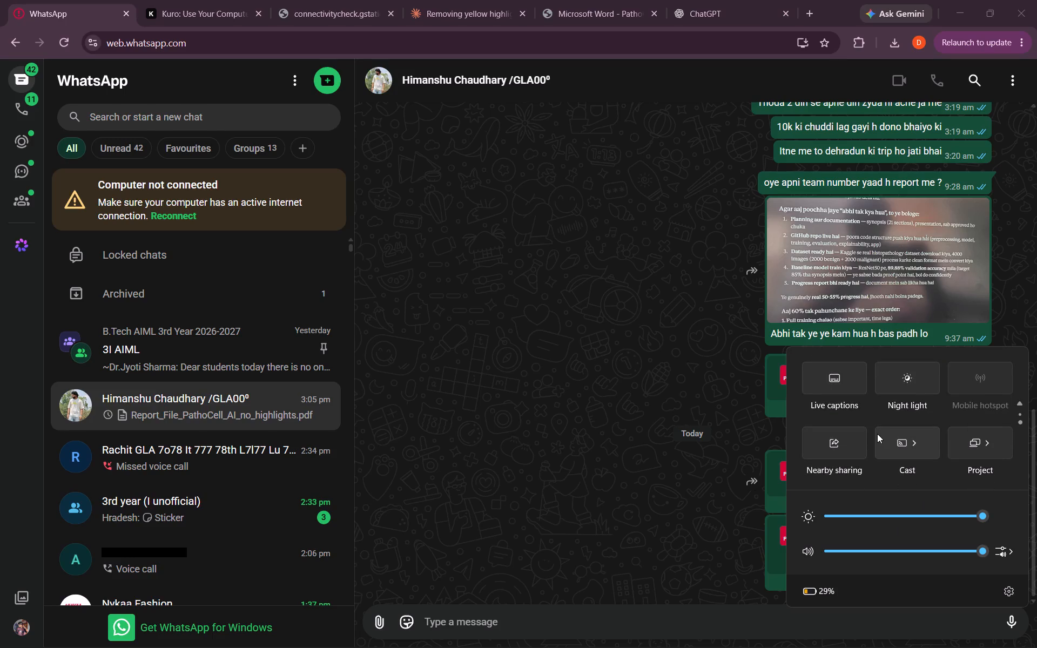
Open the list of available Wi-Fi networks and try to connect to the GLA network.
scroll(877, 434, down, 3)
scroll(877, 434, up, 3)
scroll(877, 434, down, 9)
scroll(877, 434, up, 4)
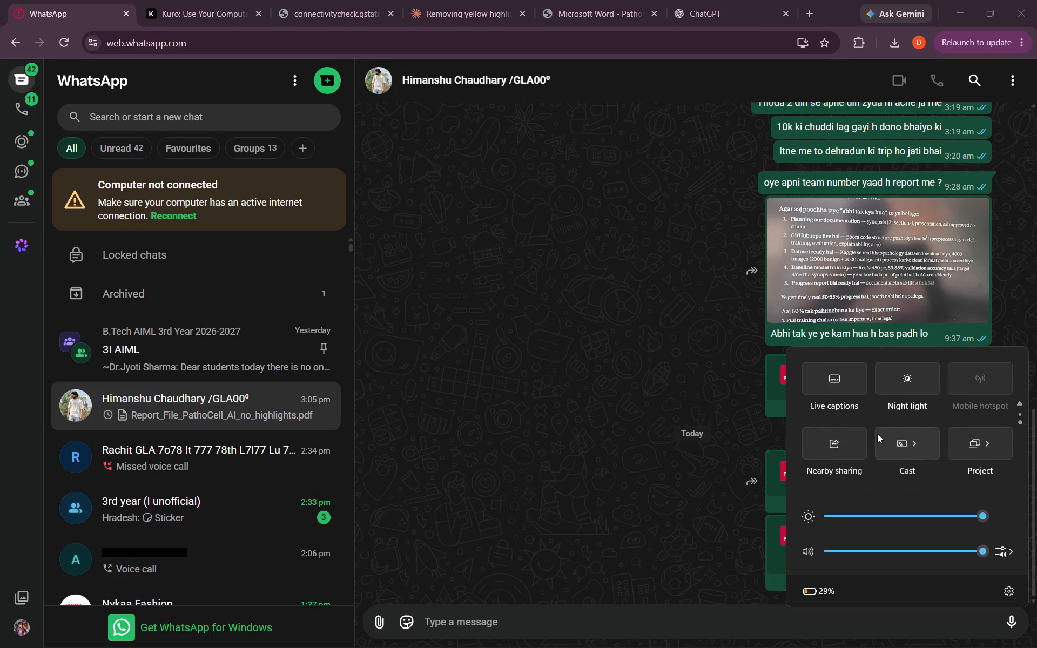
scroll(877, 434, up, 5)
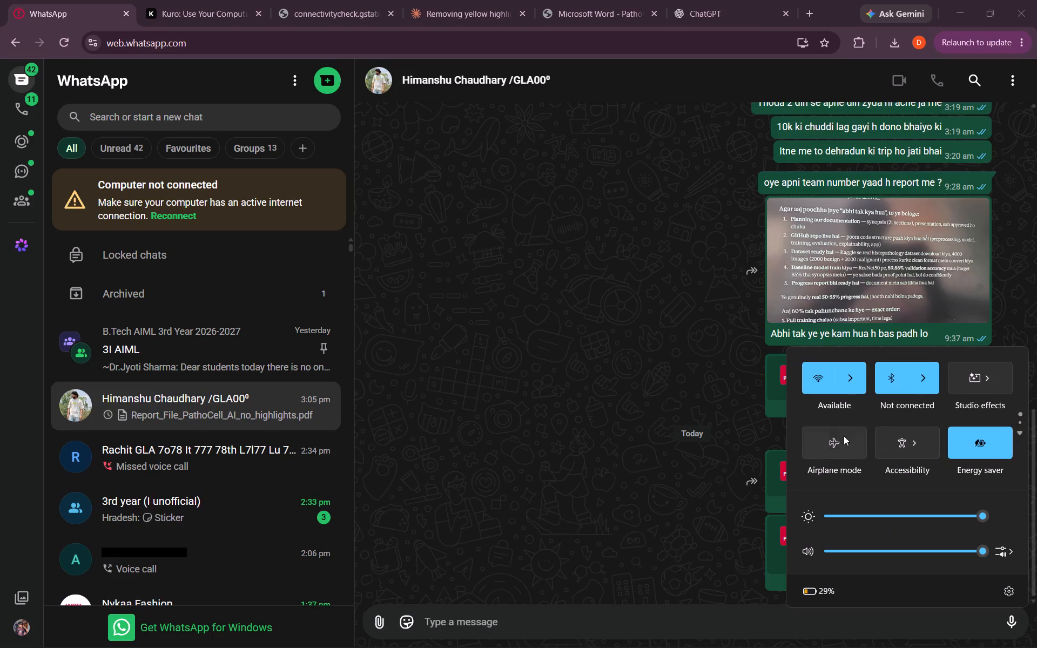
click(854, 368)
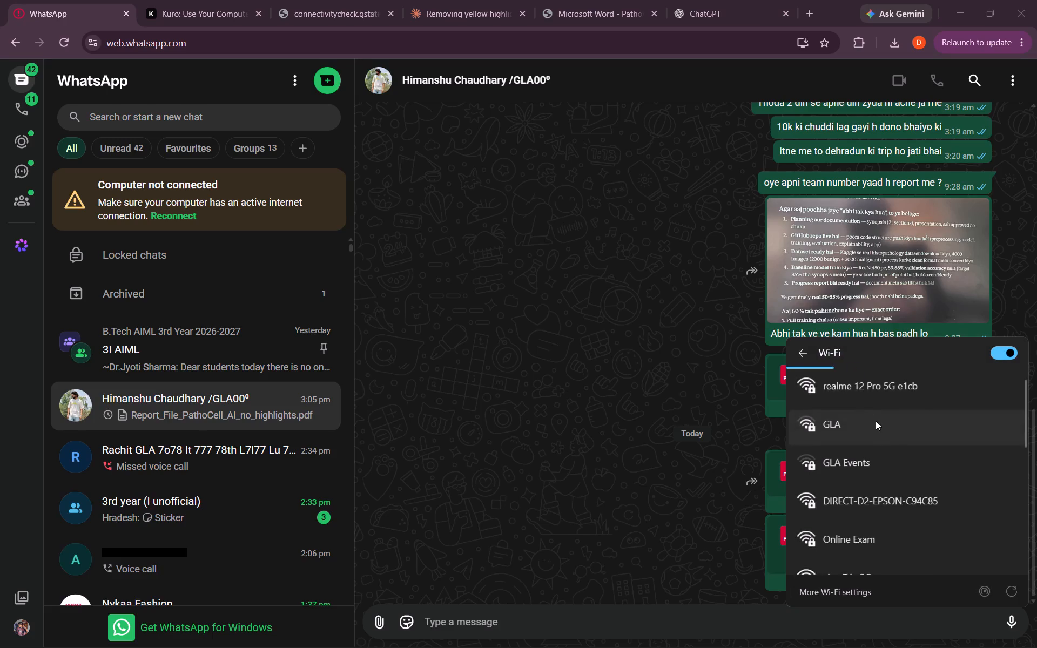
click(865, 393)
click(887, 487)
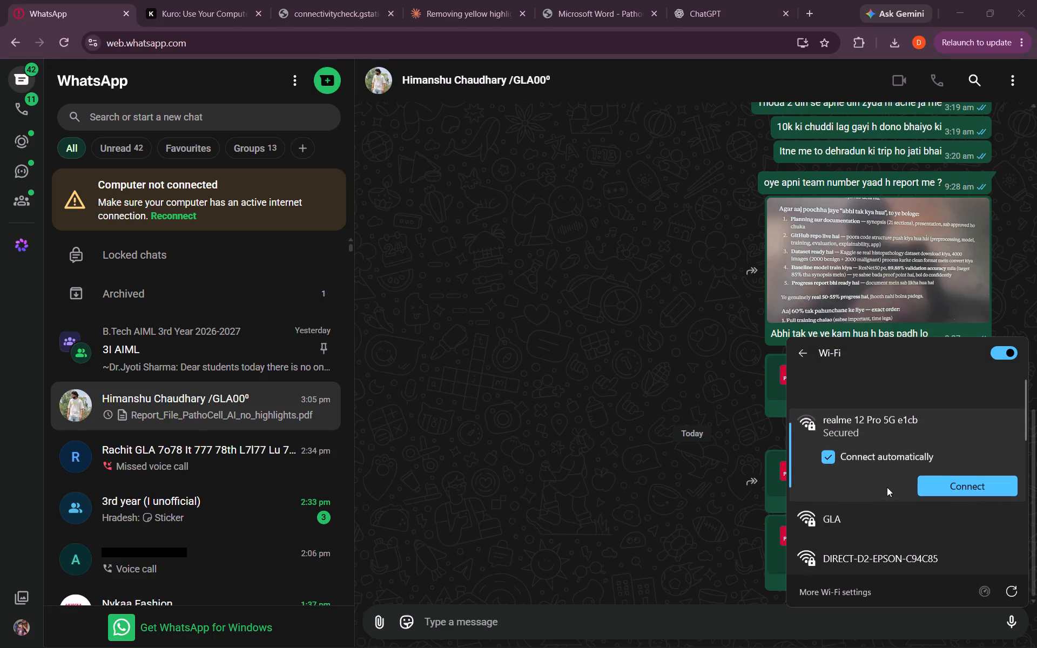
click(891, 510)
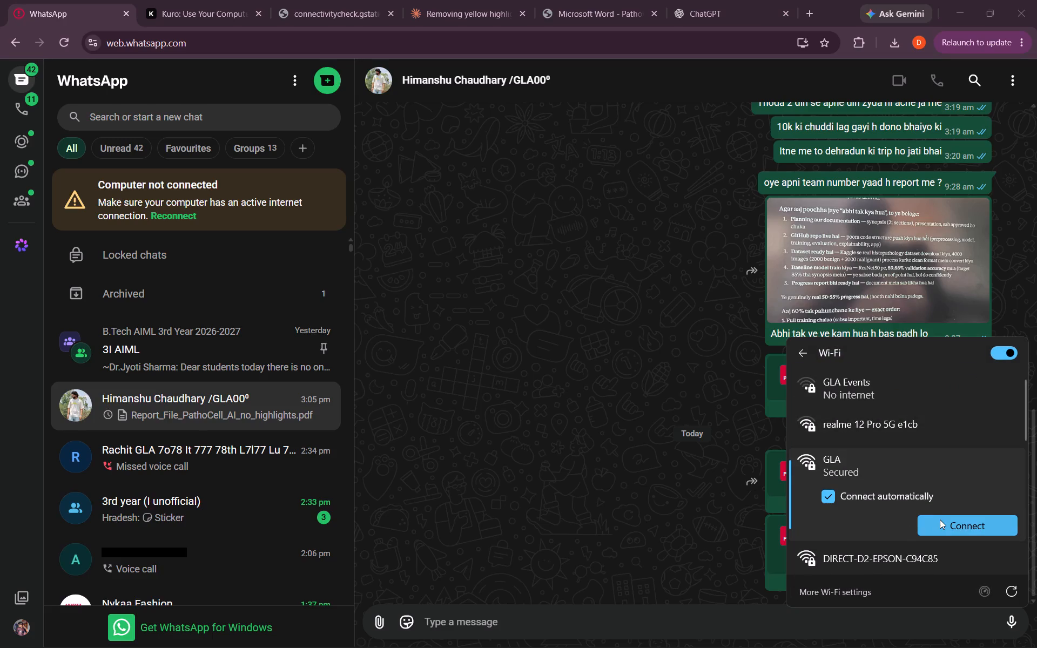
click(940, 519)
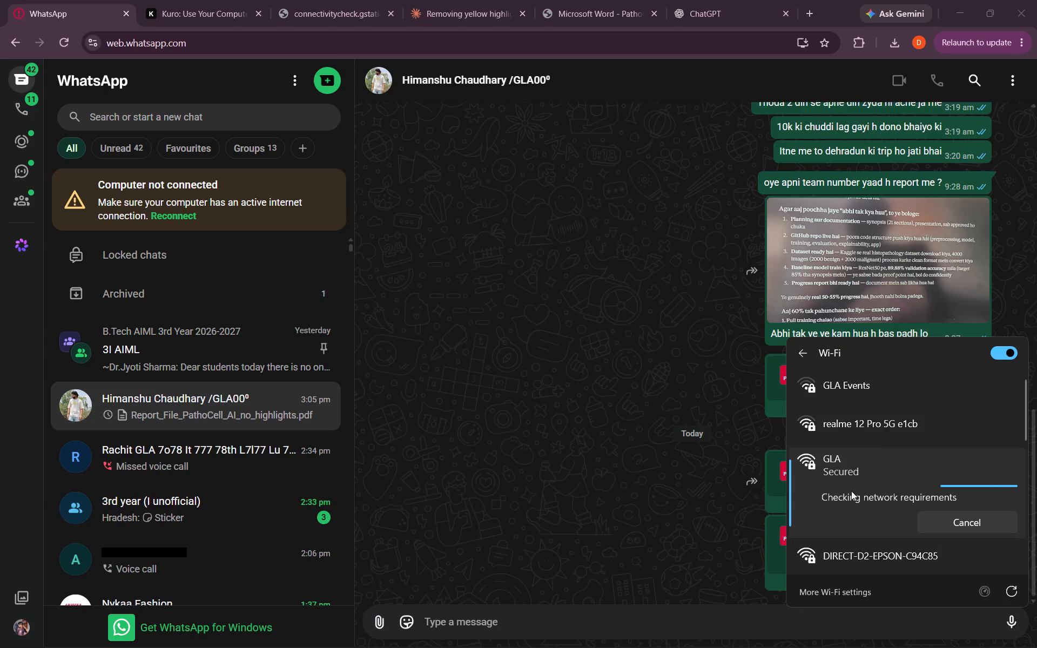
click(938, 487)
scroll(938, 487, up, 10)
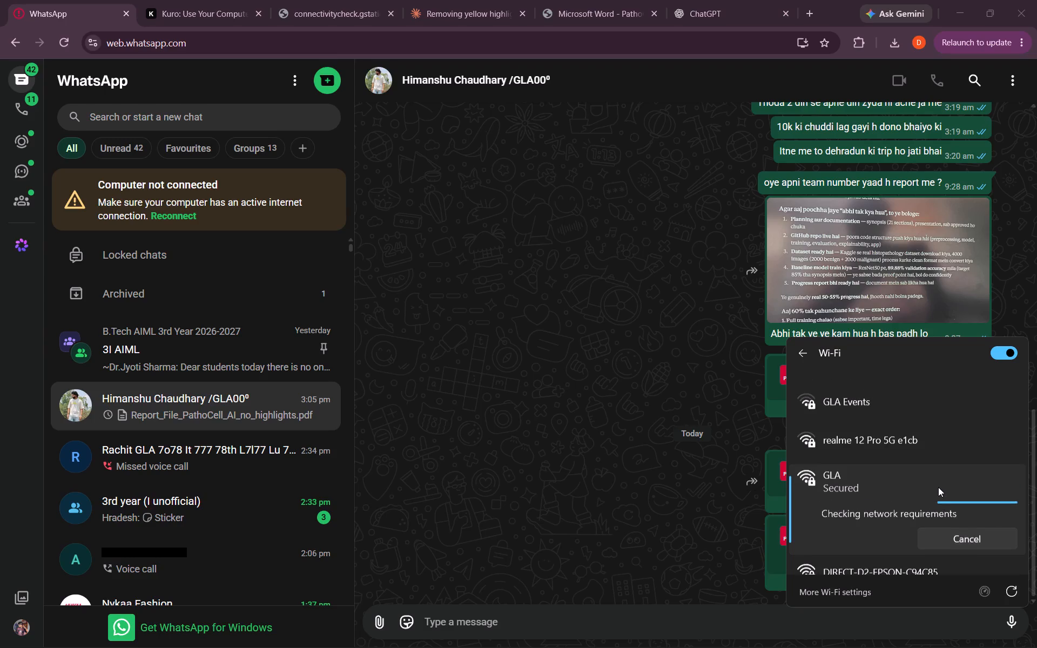
Try to connect to the realme 12 Pro 5G e1cb Wi-Fi network instead of GLA.
click(910, 449)
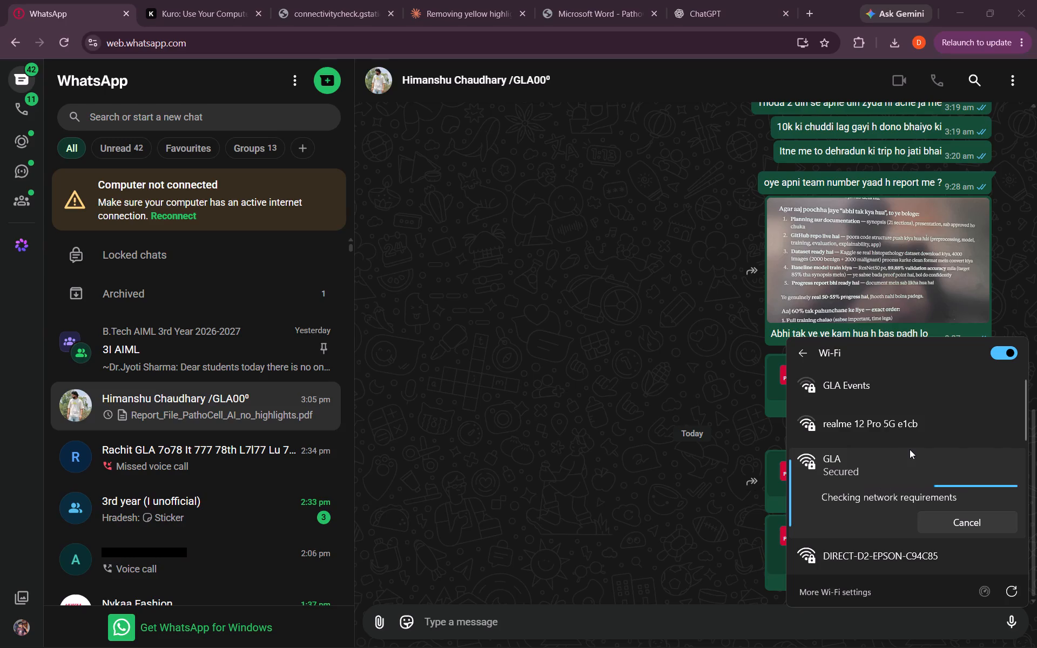
click(910, 442)
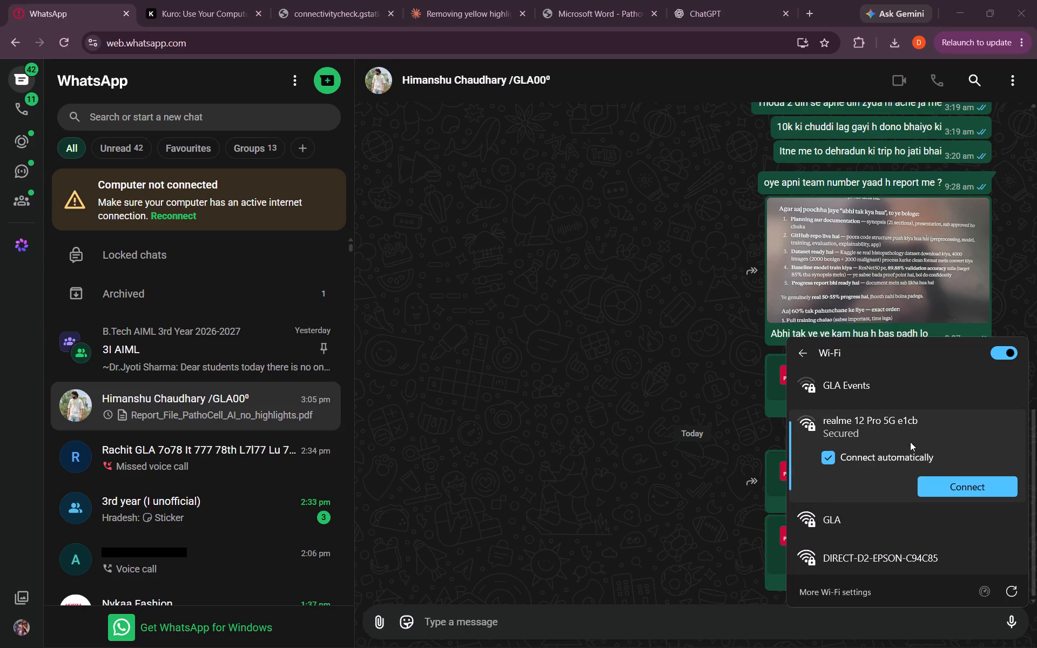
click(906, 514)
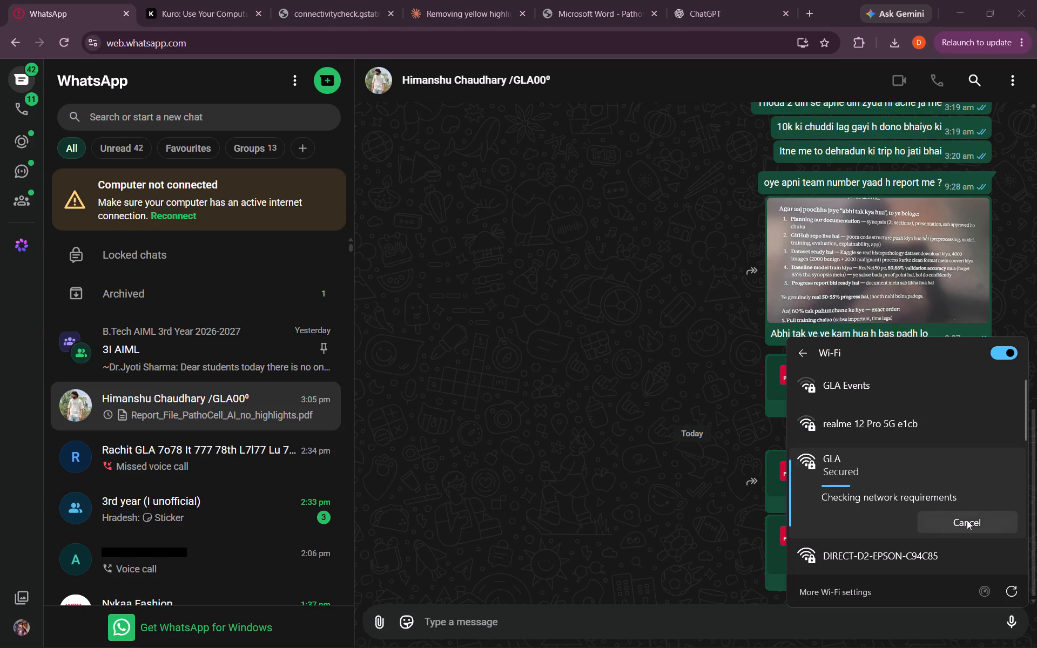
click(965, 428)
click(939, 477)
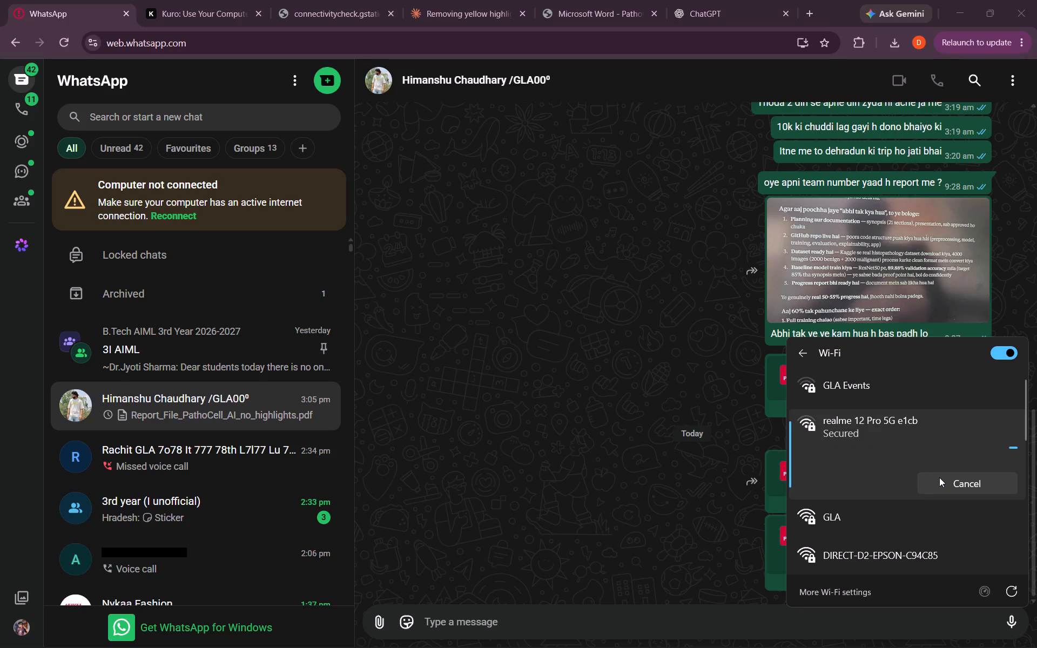
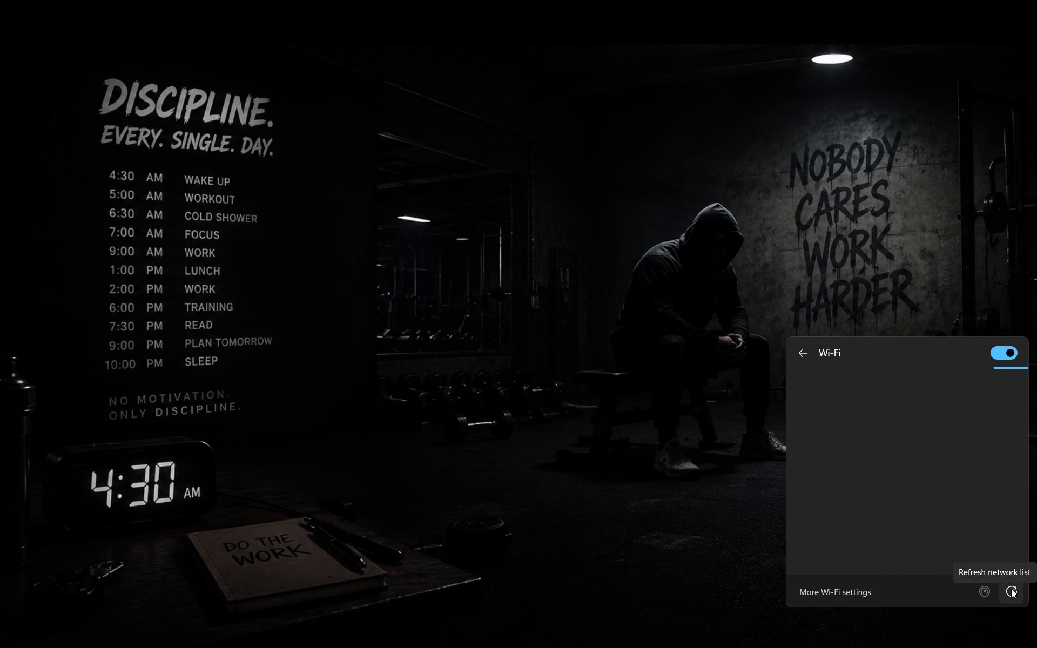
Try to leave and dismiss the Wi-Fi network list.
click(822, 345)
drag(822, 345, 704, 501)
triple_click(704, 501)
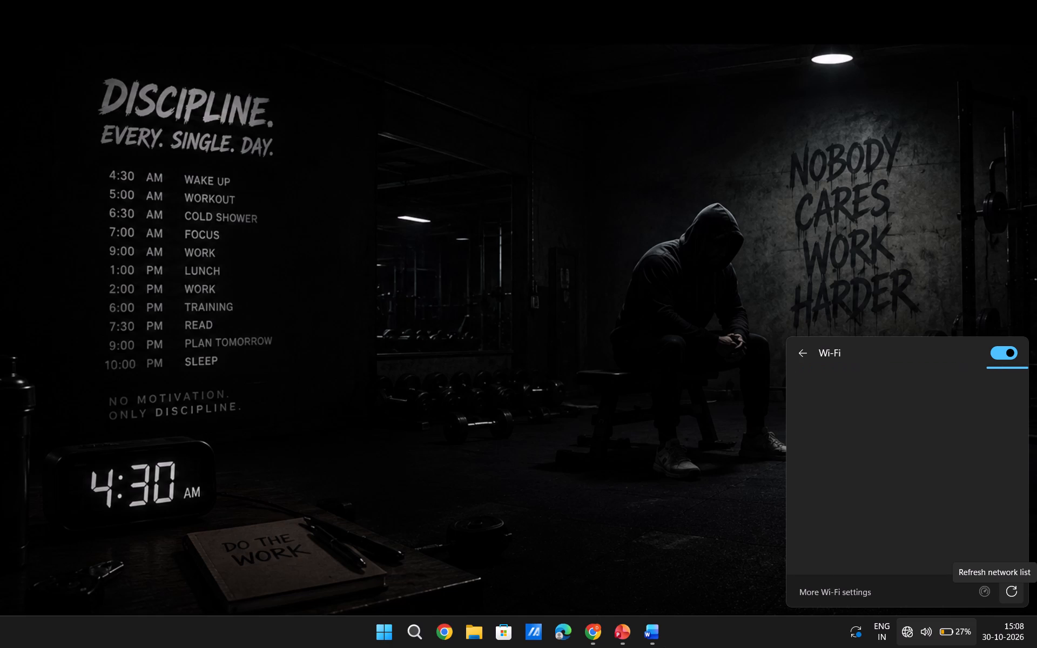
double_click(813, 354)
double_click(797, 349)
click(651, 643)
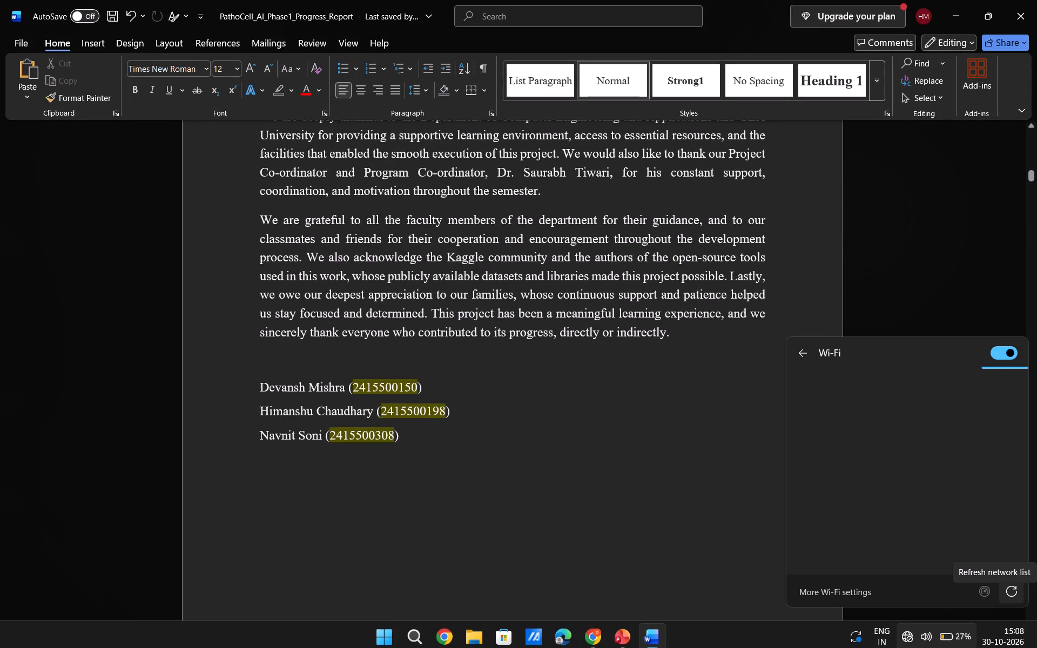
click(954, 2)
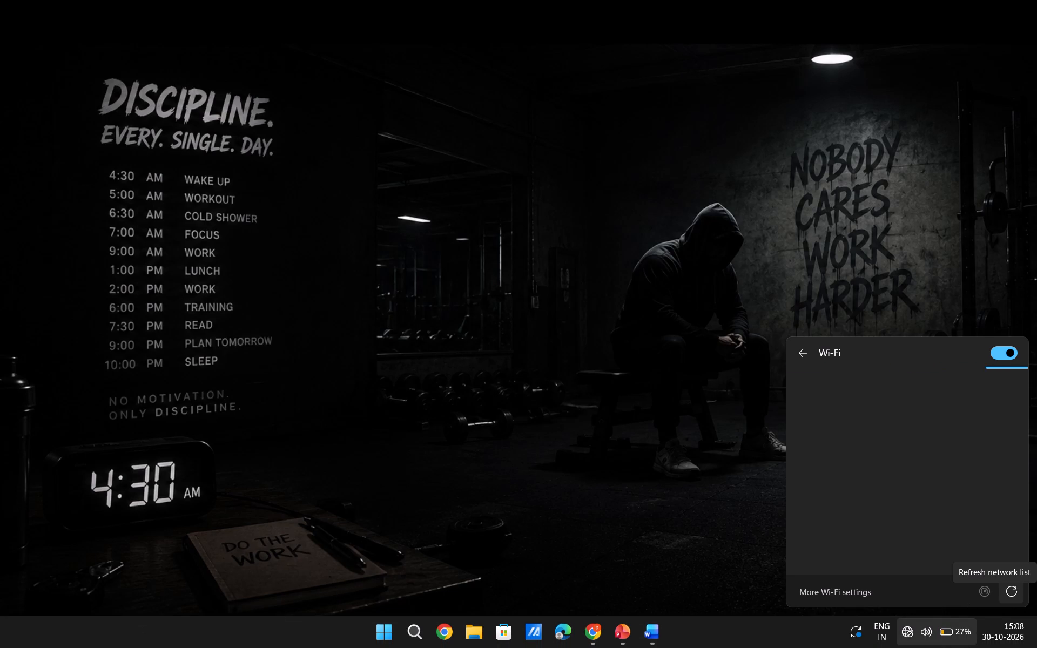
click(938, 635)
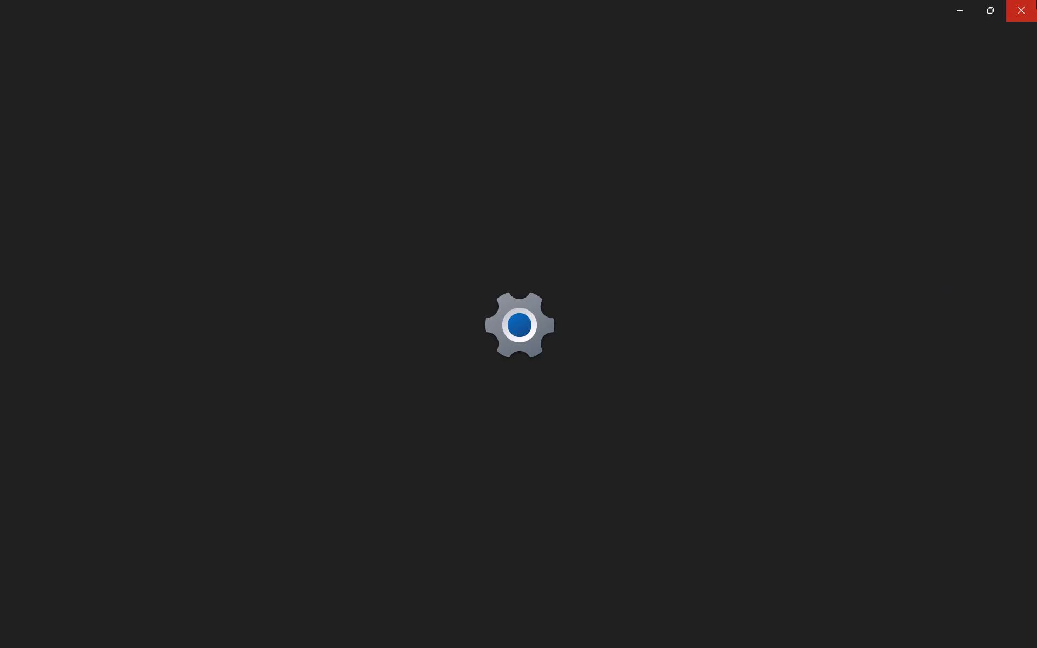
Close the Settings window.
click(1036, 0)
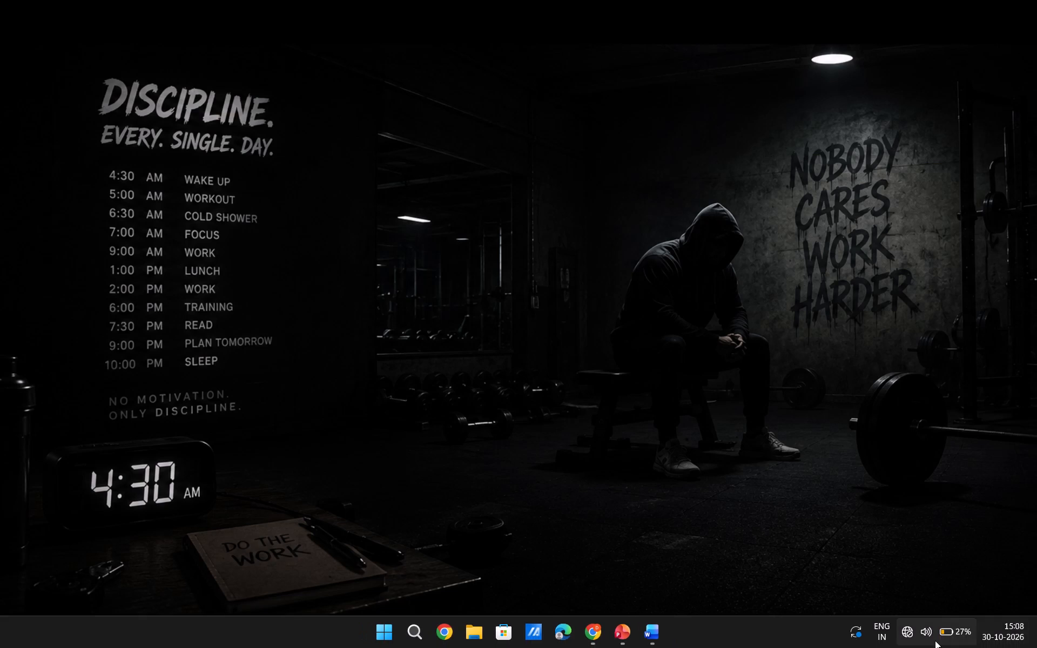
Try to reopen the quick settings to reach the Wi-Fi controls.
click(935, 640)
click(935, 624)
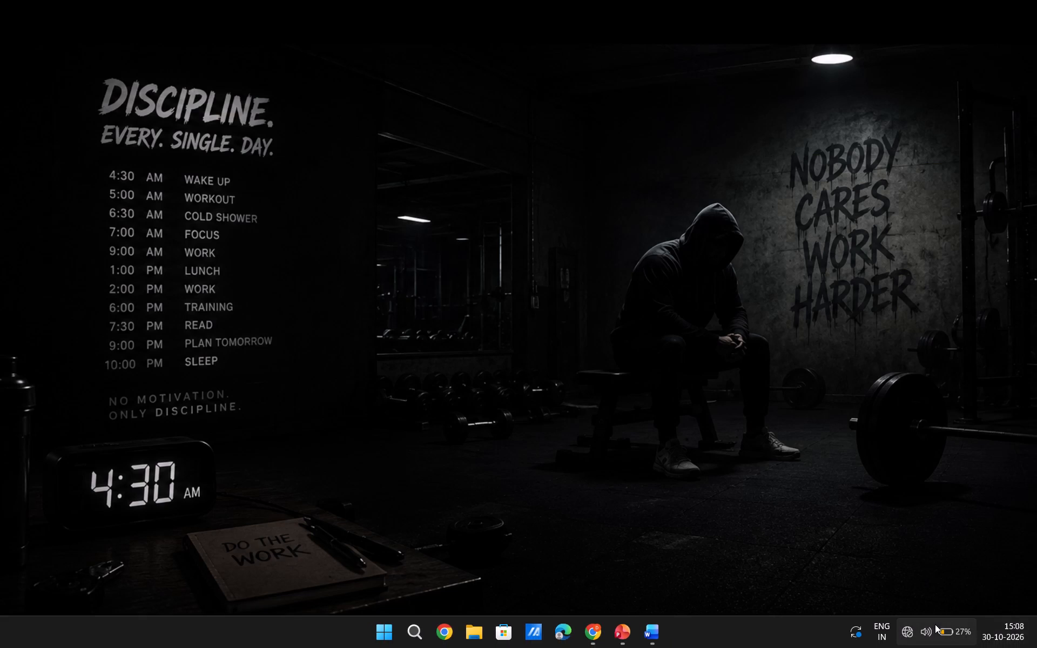
click(935, 624)
click(935, 624)
click(935, 624)
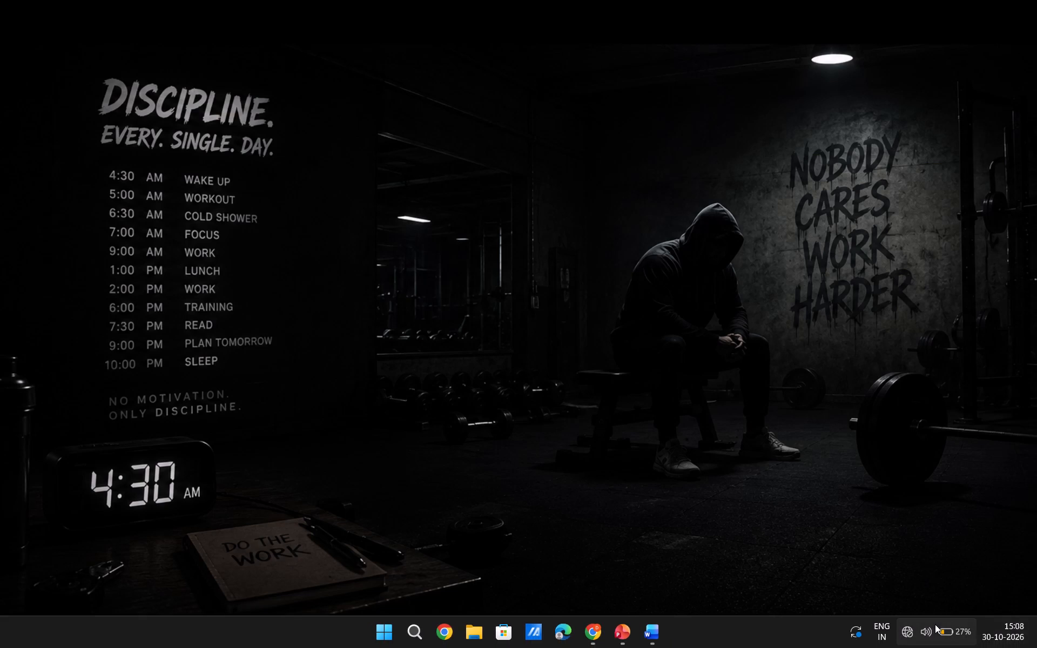
click(935, 624)
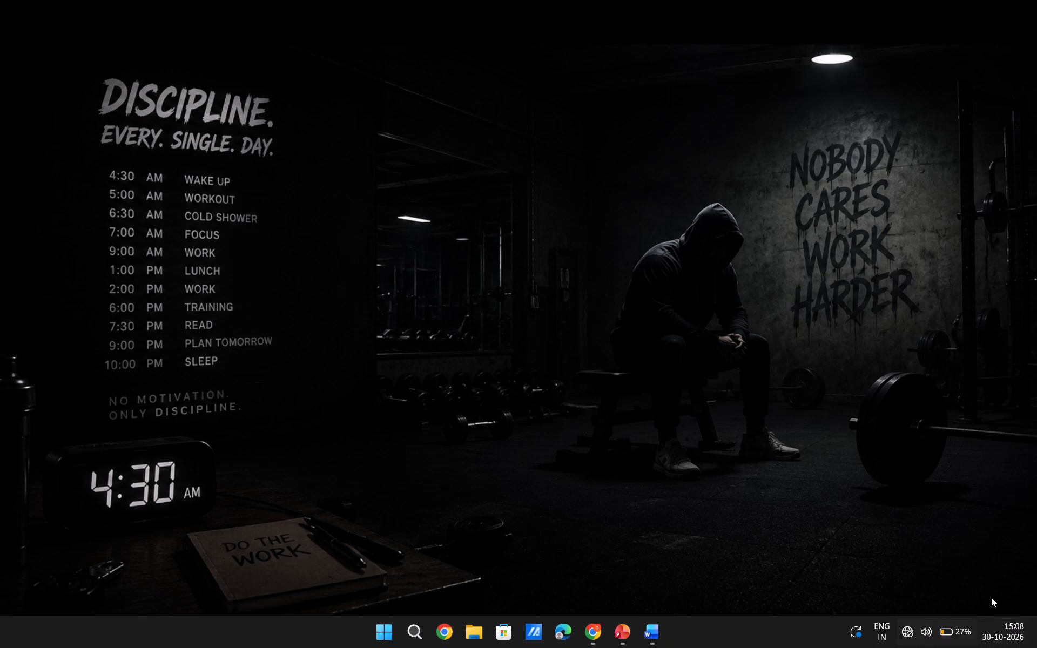